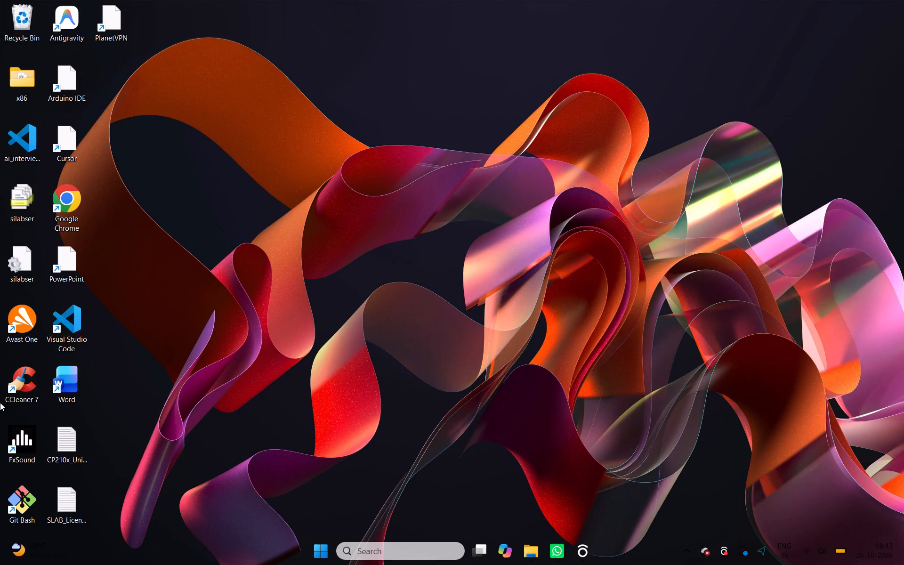
Launch Word in a maximized window and open the Seminar Report document from the recent files.
double_click(68, 375)
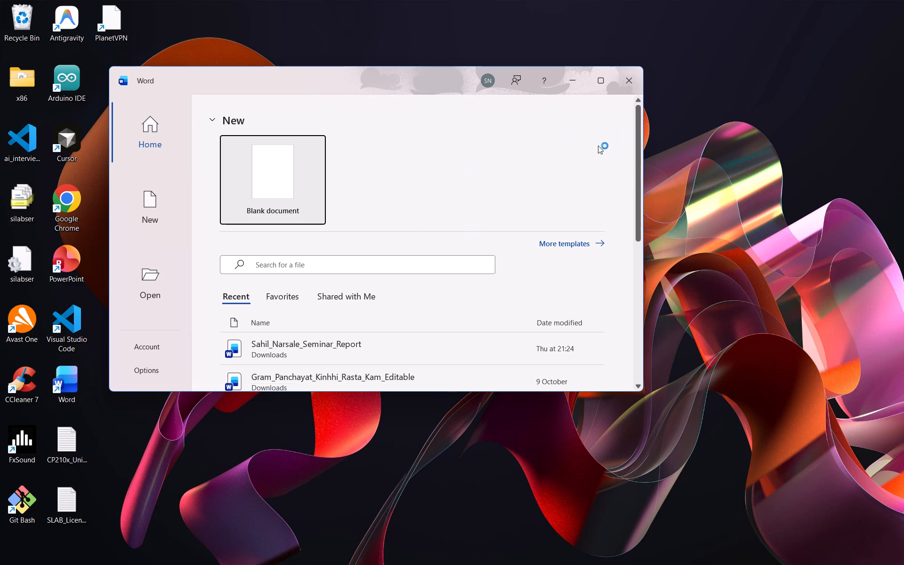
click(600, 82)
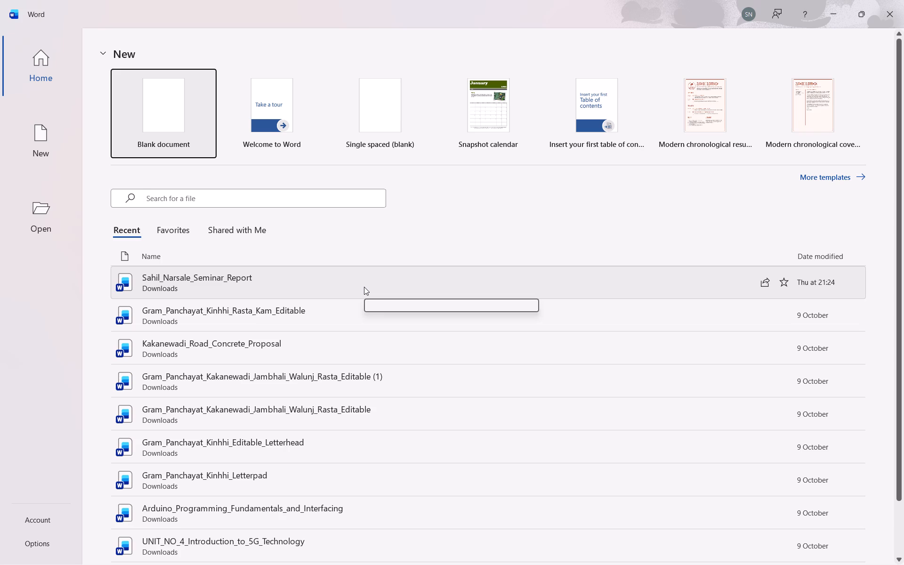
double_click(364, 287)
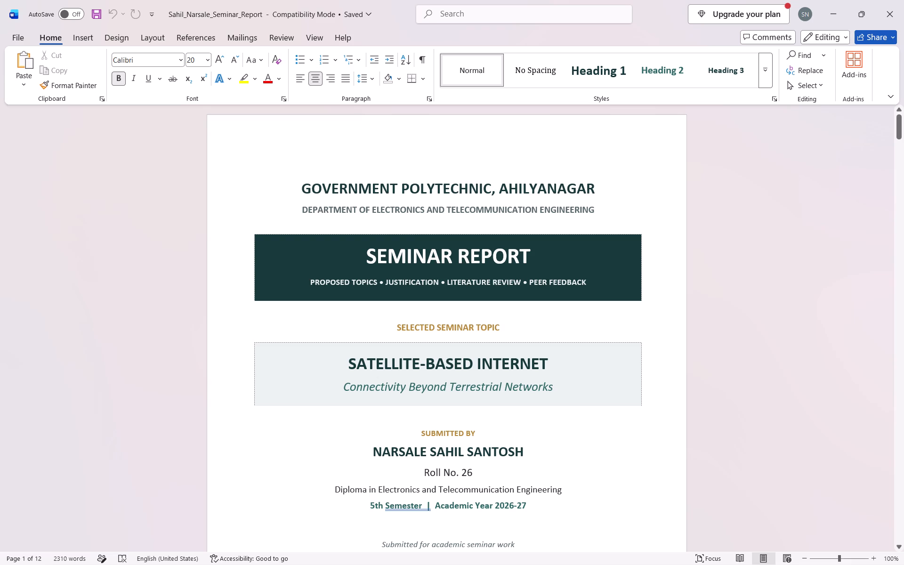
Look through the seminar report from the cover page and contents table to the references on the last page.
scroll(569, 444, down, 2)
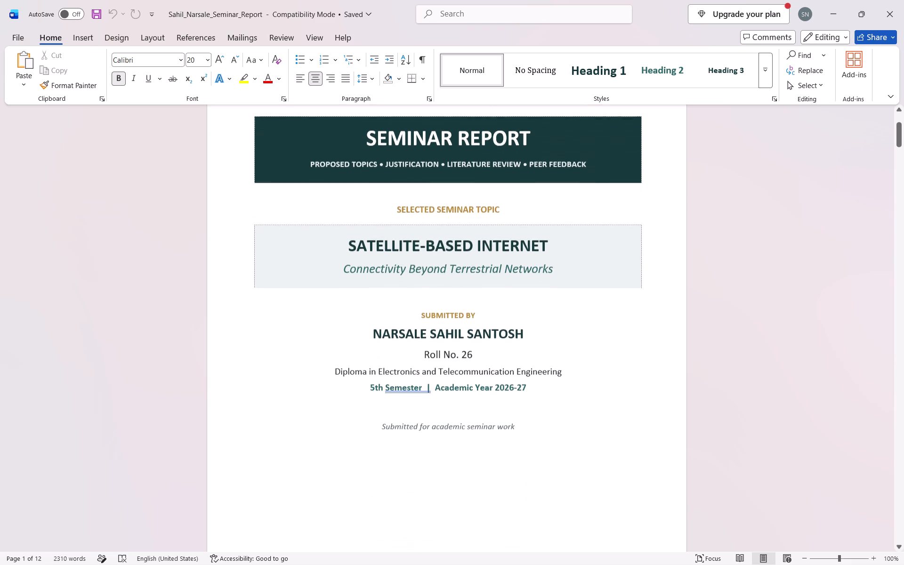
scroll(569, 444, down, 4)
scroll(569, 444, up, 3)
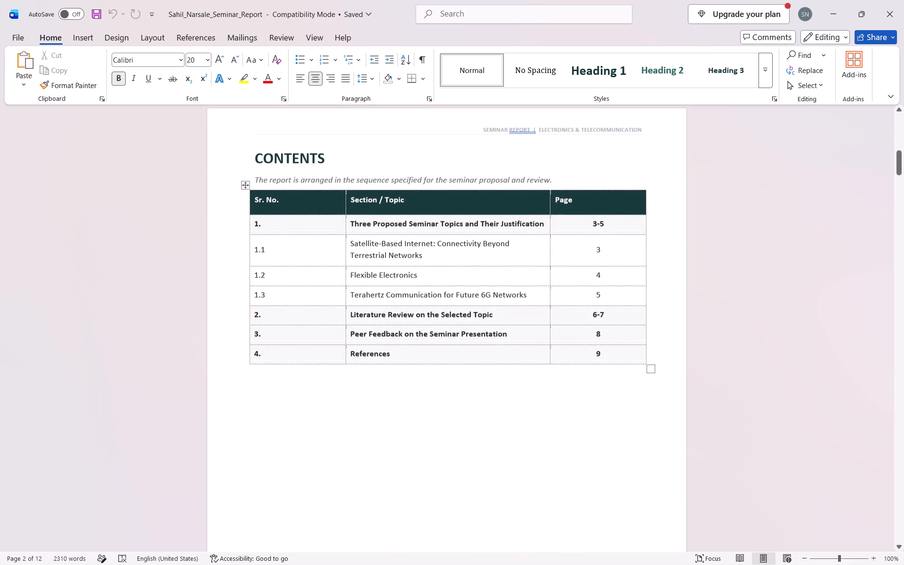
scroll(546, 480, down, 3)
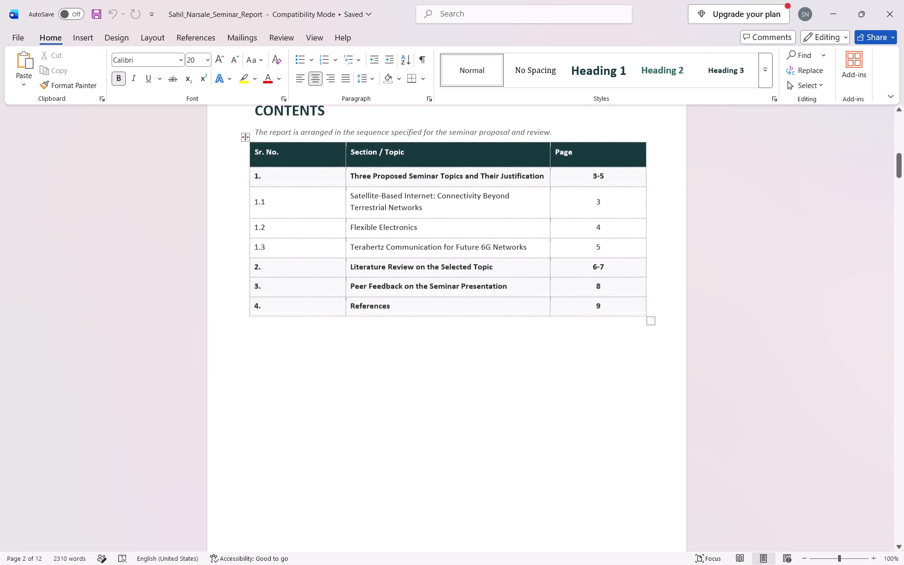
scroll(546, 480, down, 4)
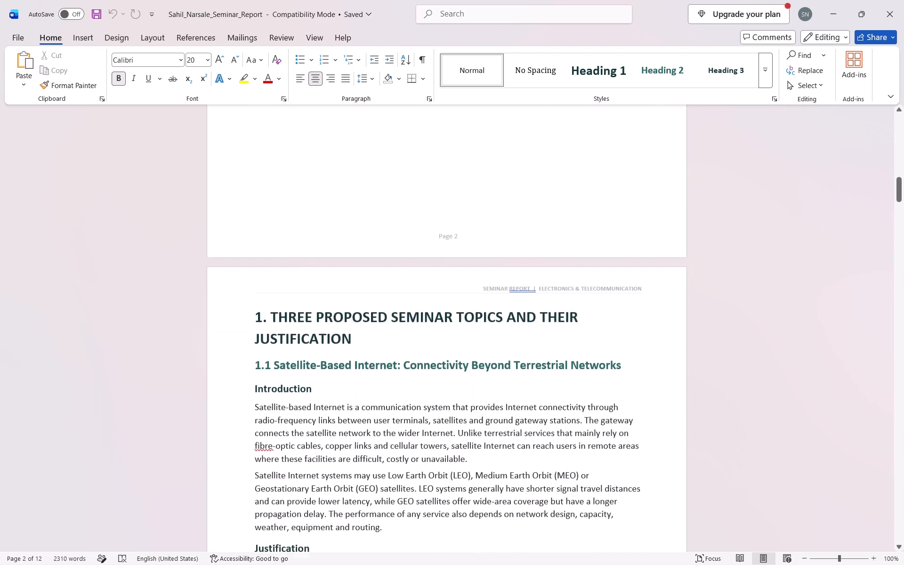
scroll(546, 480, down, 6)
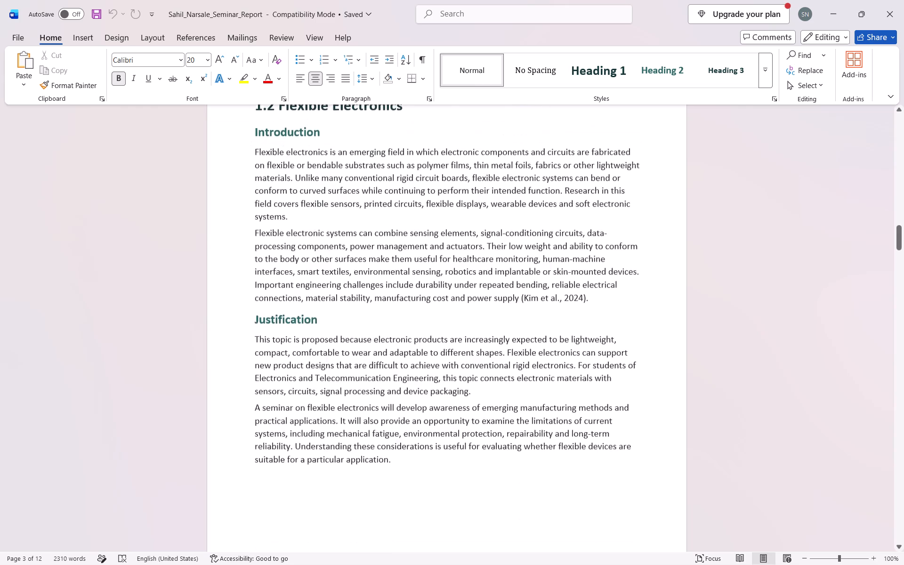
scroll(550, 474, down, 2)
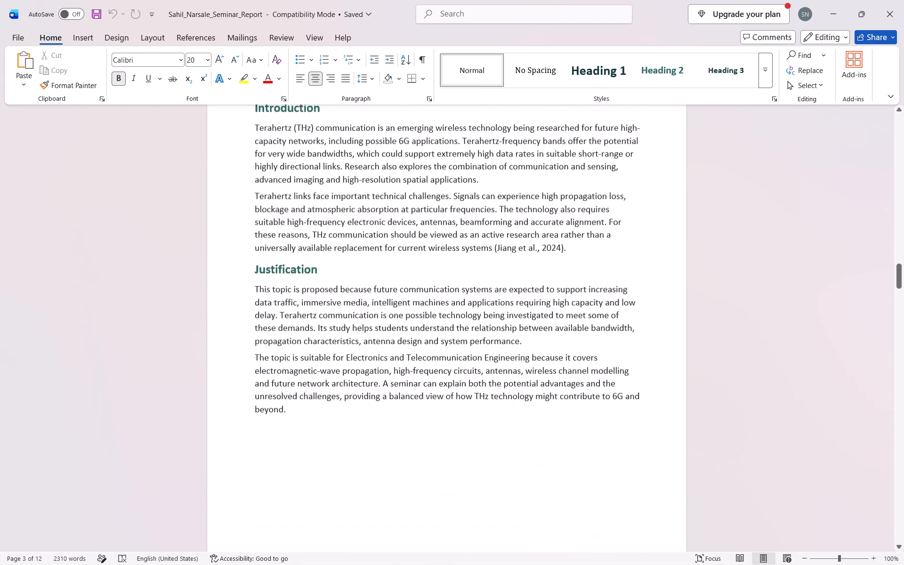
scroll(550, 474, down, 2)
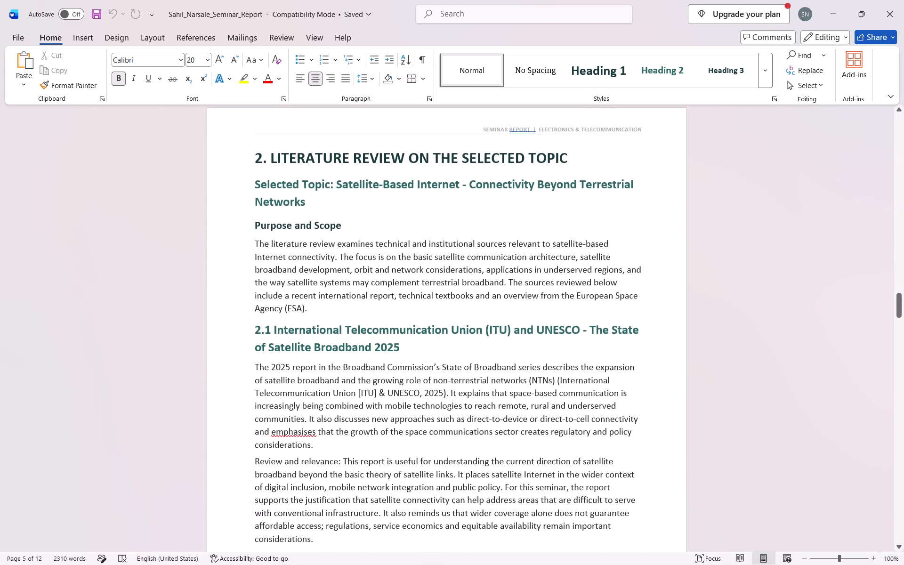
scroll(550, 474, down, 1)
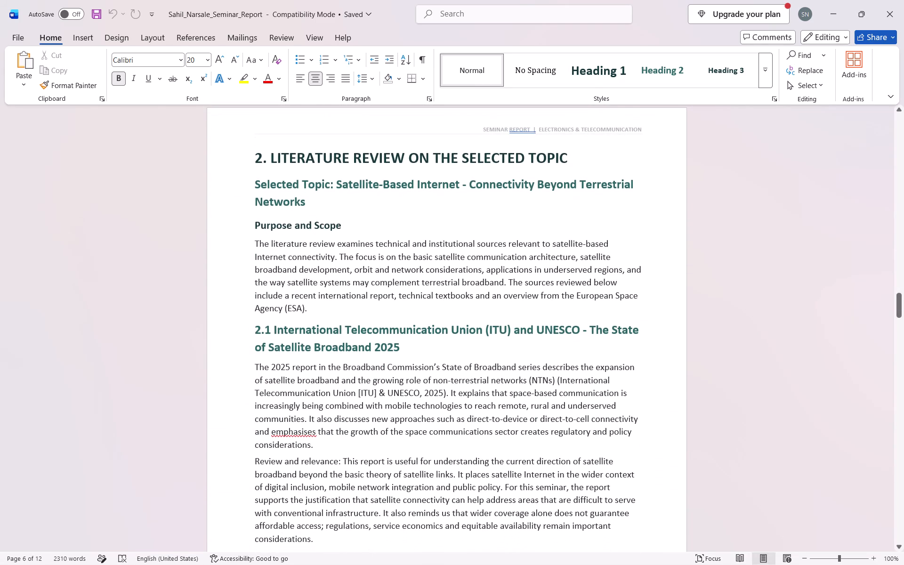
scroll(550, 474, down, 6)
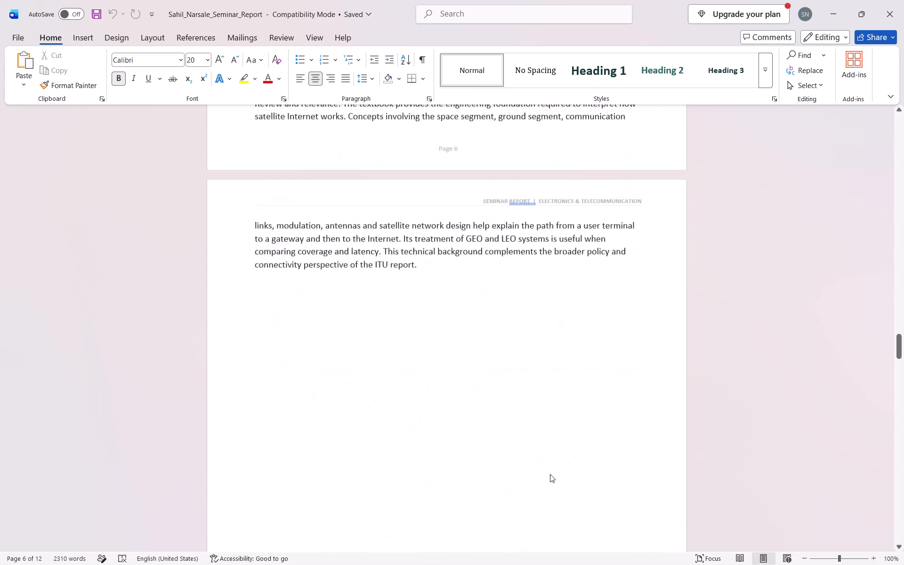
scroll(550, 474, down, 10)
scroll(550, 474, down, 20)
scroll(550, 474, down, 4)
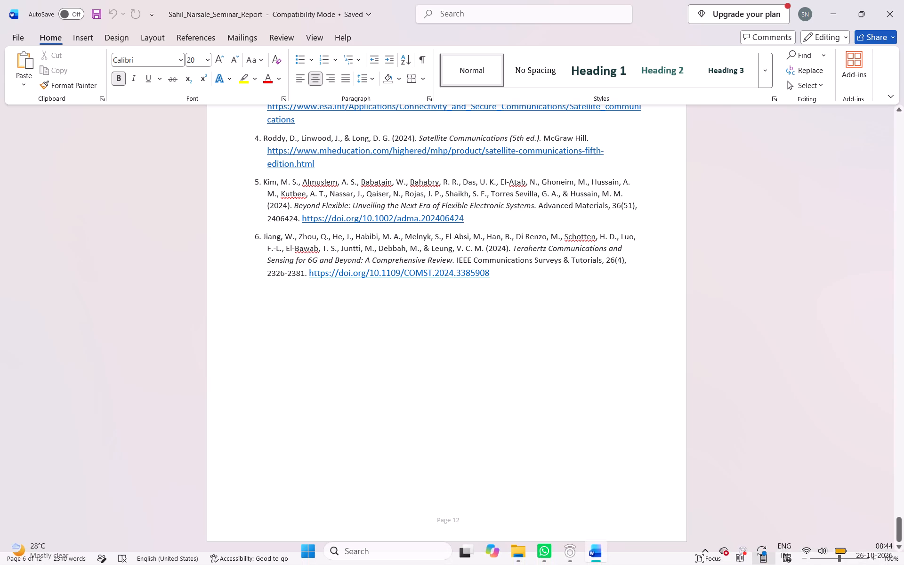
scroll(530, 407, down, 6)
Review the report's pages in reverse, from the references through the literature review back to the cover page.
scroll(530, 407, up, 7)
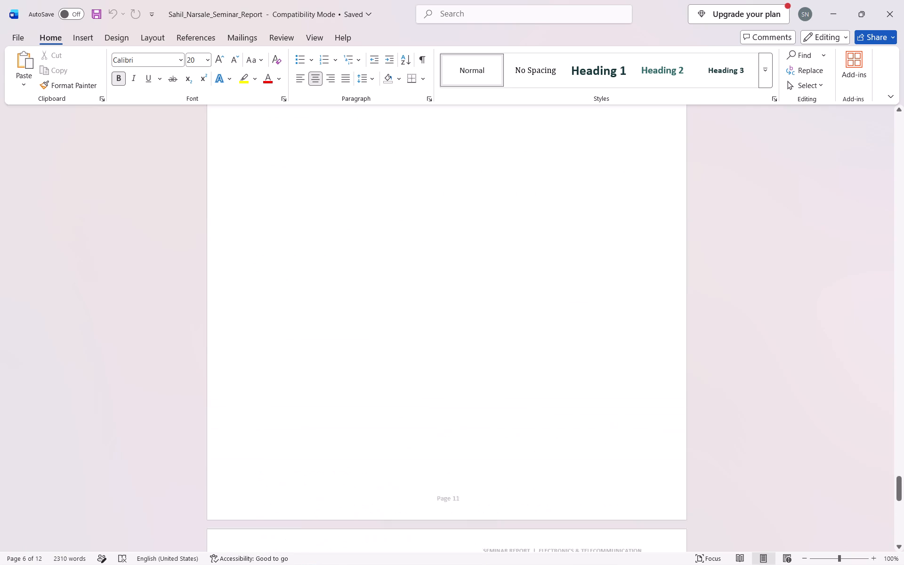
scroll(530, 407, up, 6)
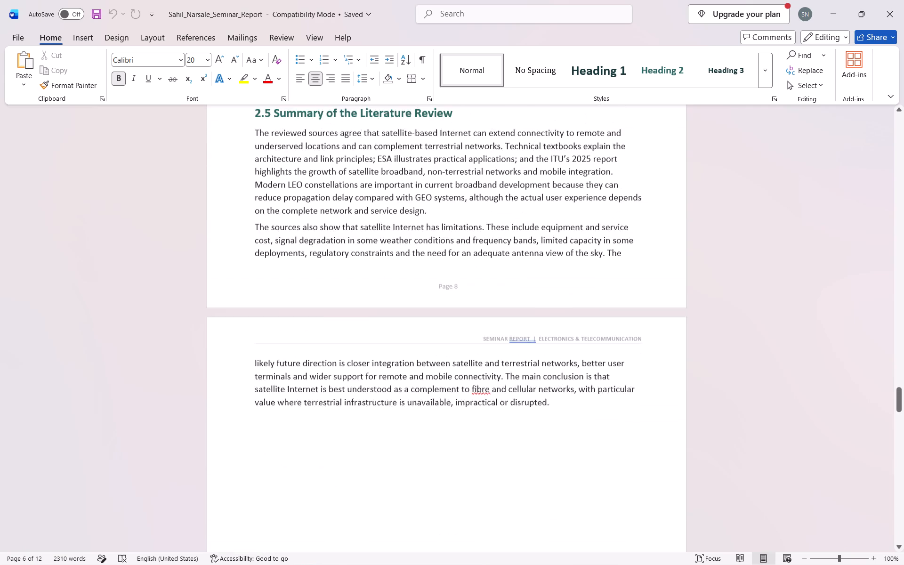
scroll(530, 407, up, 6)
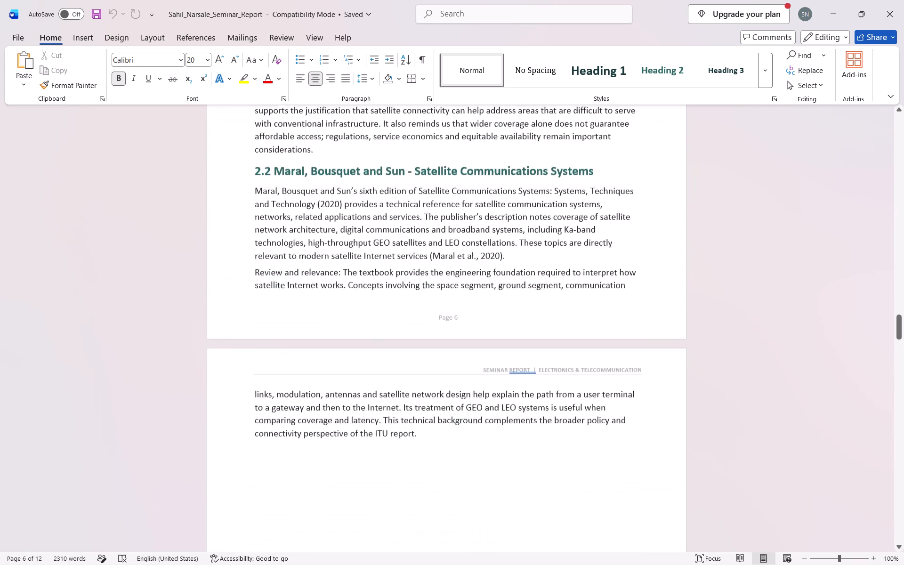
scroll(530, 407, up, 5)
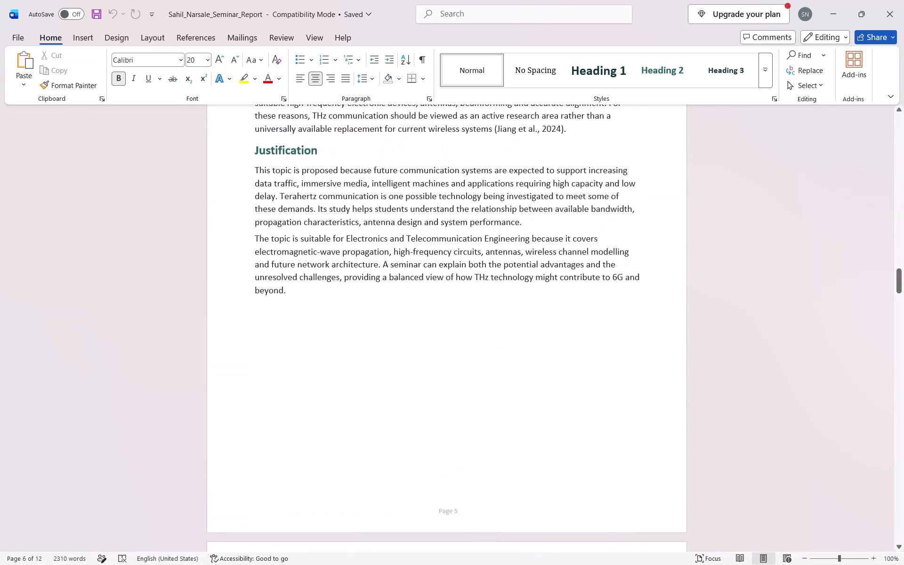
scroll(530, 407, up, 13)
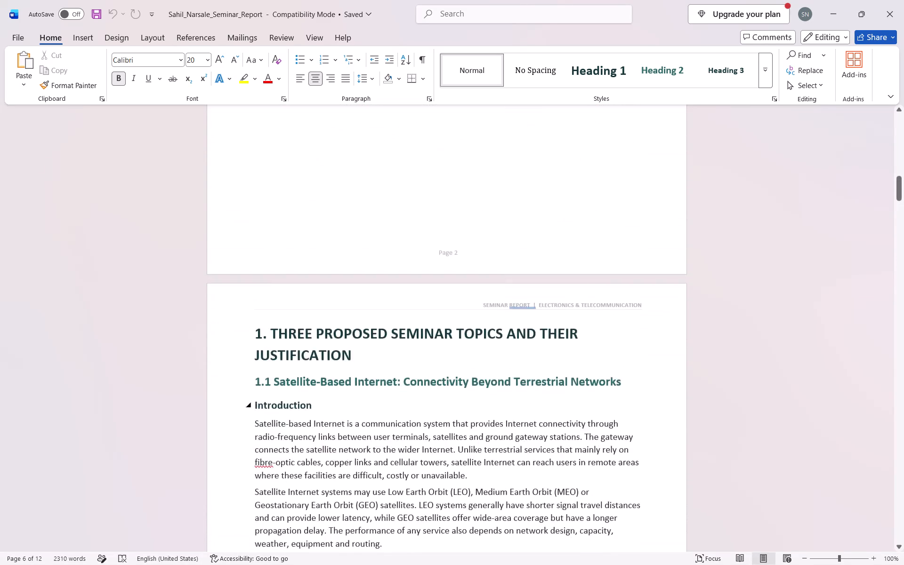
scroll(530, 407, up, 5)
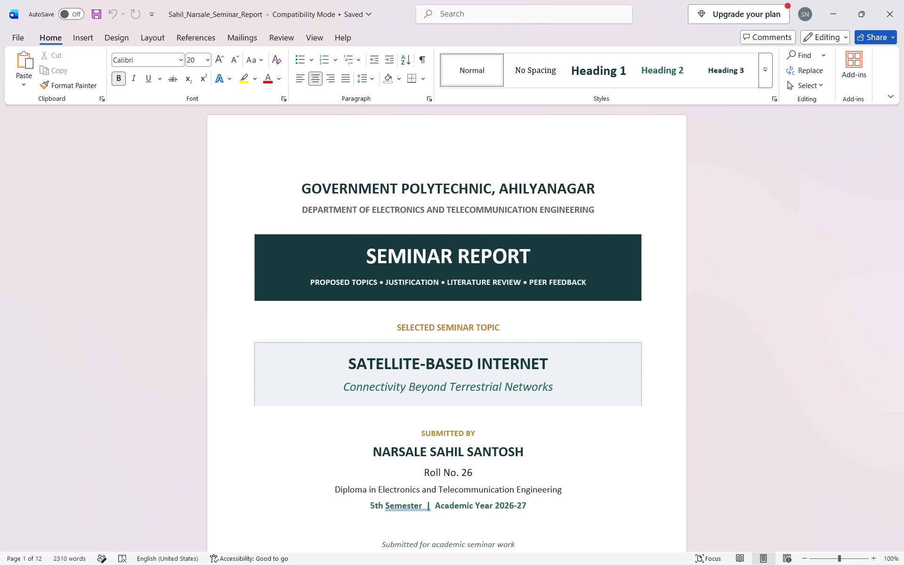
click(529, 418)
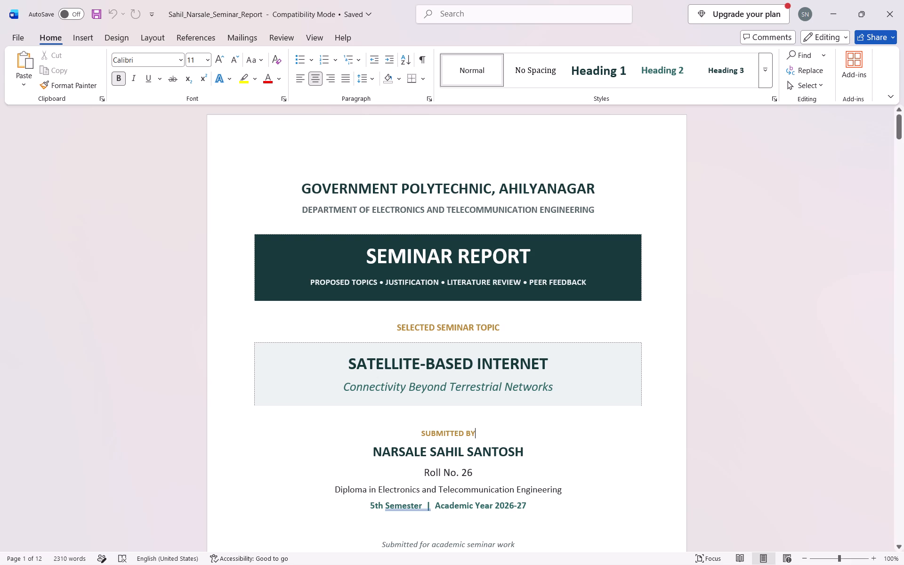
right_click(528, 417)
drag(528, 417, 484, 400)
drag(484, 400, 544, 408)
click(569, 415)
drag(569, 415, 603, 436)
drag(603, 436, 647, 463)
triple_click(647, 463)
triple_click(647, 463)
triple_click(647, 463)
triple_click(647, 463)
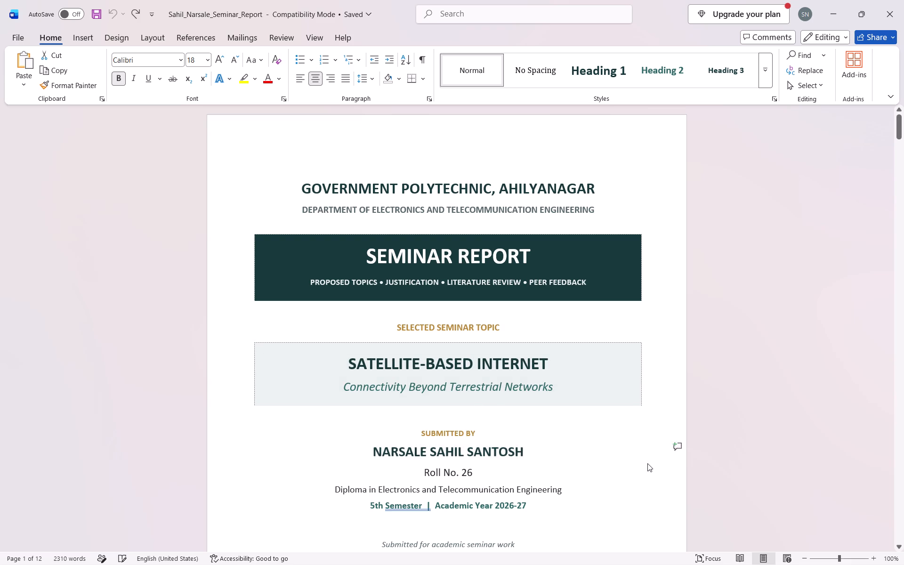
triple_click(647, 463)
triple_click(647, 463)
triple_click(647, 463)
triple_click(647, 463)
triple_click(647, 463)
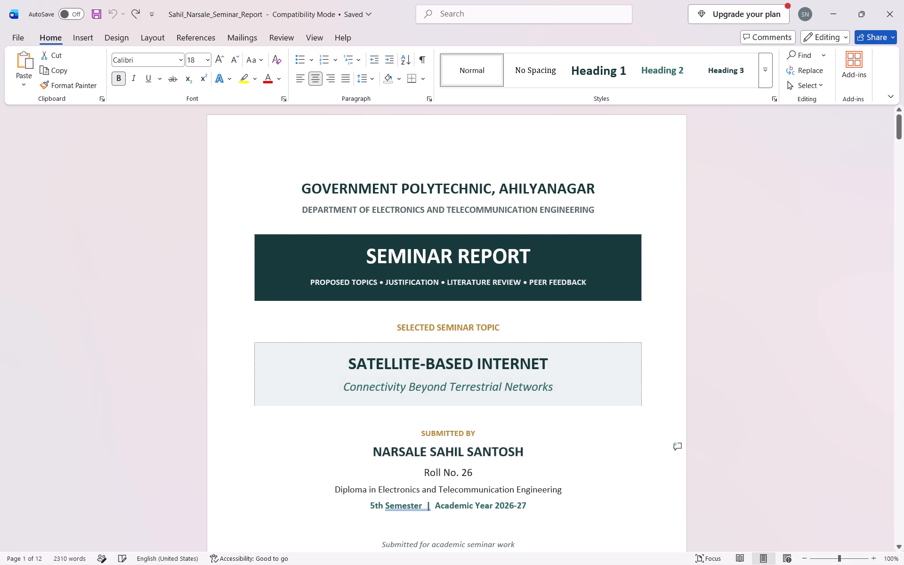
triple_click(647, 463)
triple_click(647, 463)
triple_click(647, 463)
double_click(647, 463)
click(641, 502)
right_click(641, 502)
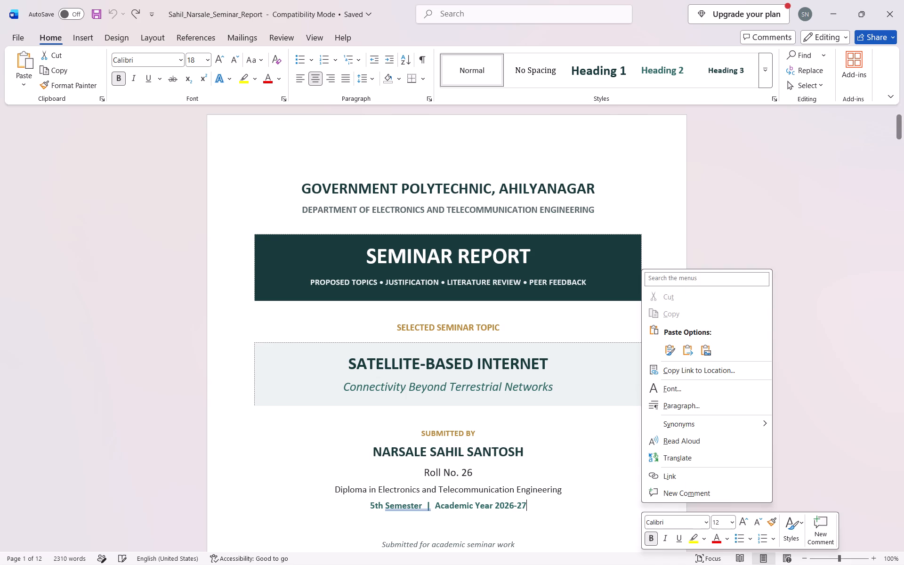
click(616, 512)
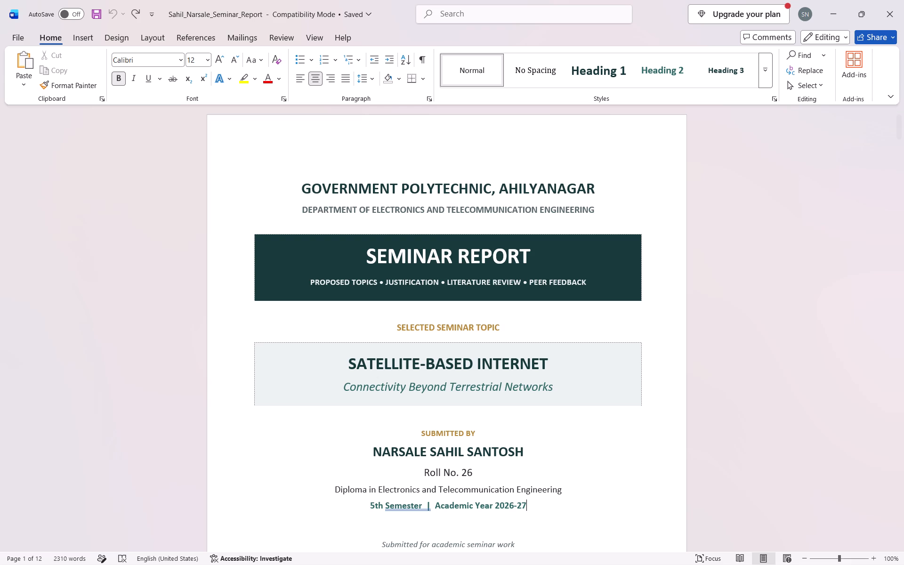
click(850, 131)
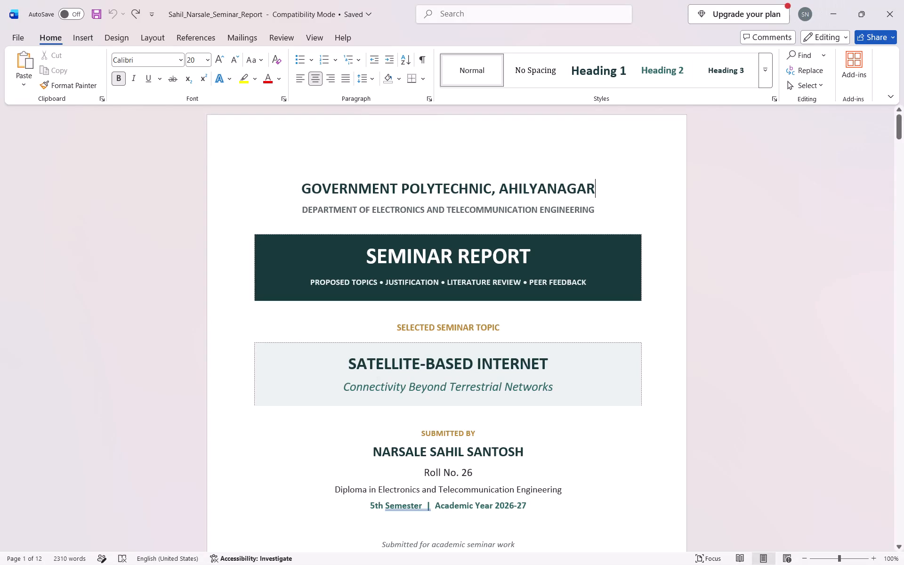
Examine the proposed seminar topic sections: 1.1 Satellite-Based Internet, 1.2 Flexible Electronics and 1.3 Terahertz Communication.
scroll(526, 392, down, 13)
scroll(526, 392, up, 1)
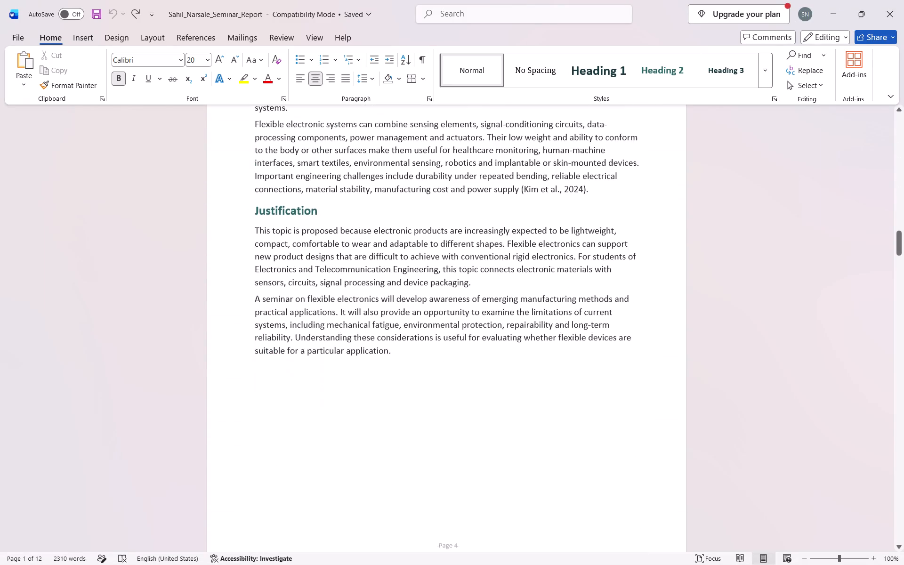
scroll(526, 392, up, 3)
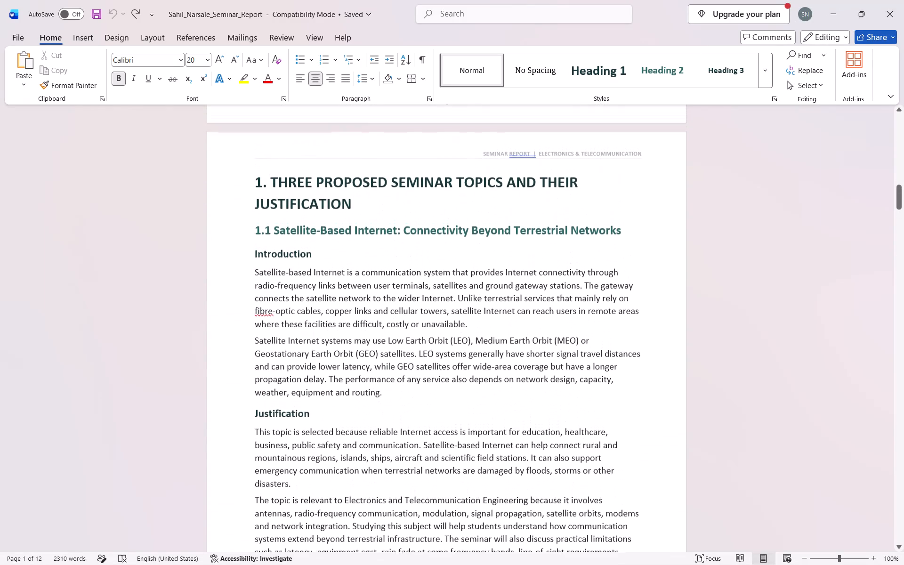
scroll(526, 392, up, 1)
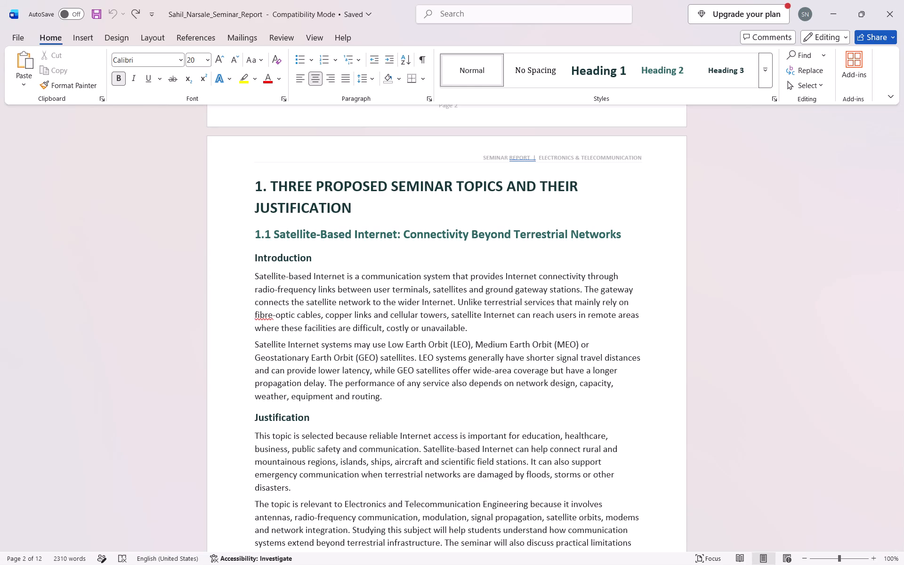
scroll(526, 392, down, 4)
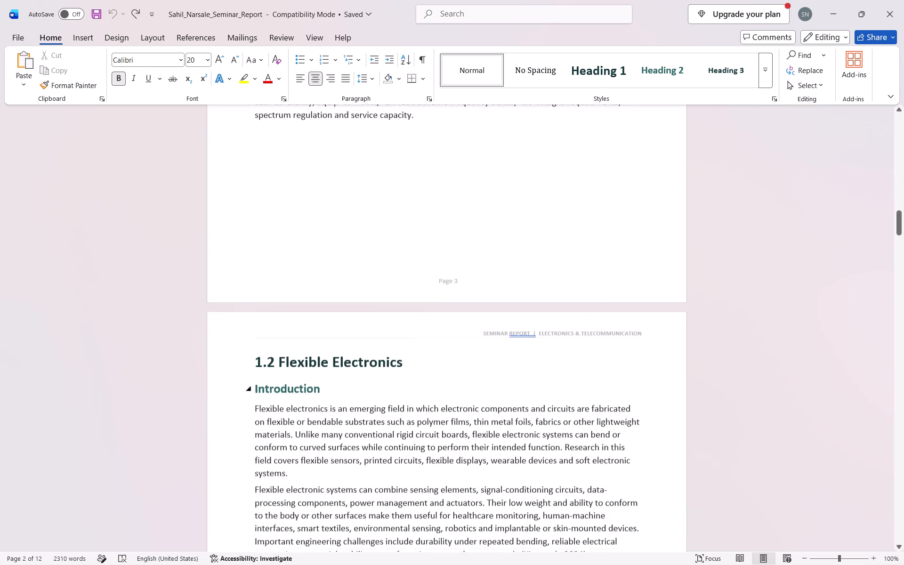
scroll(509, 382, down, 1)
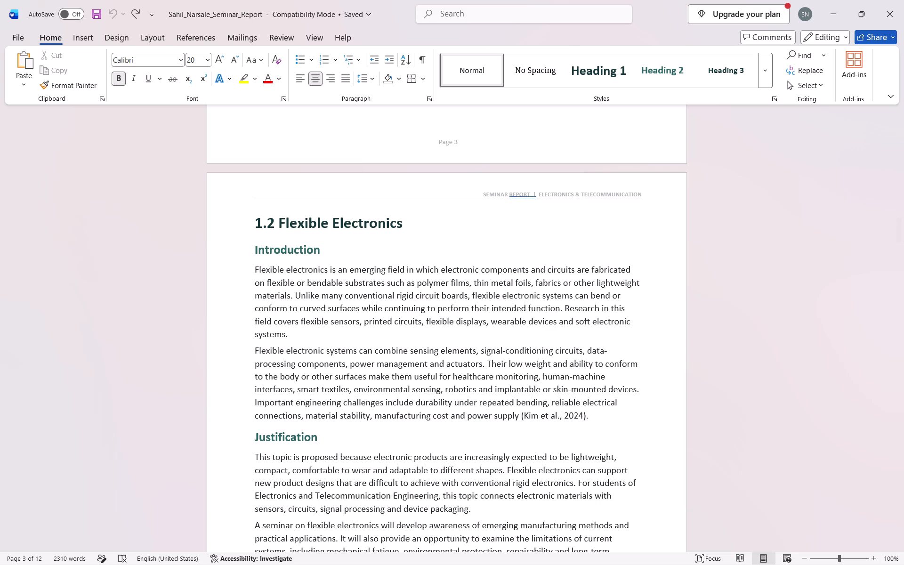
scroll(509, 382, down, 6)
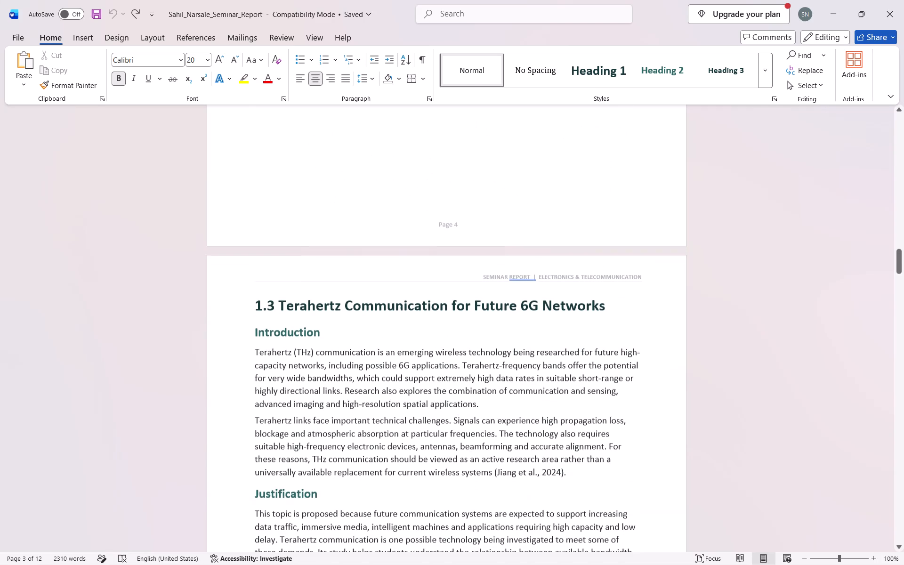
scroll(509, 382, down, 1)
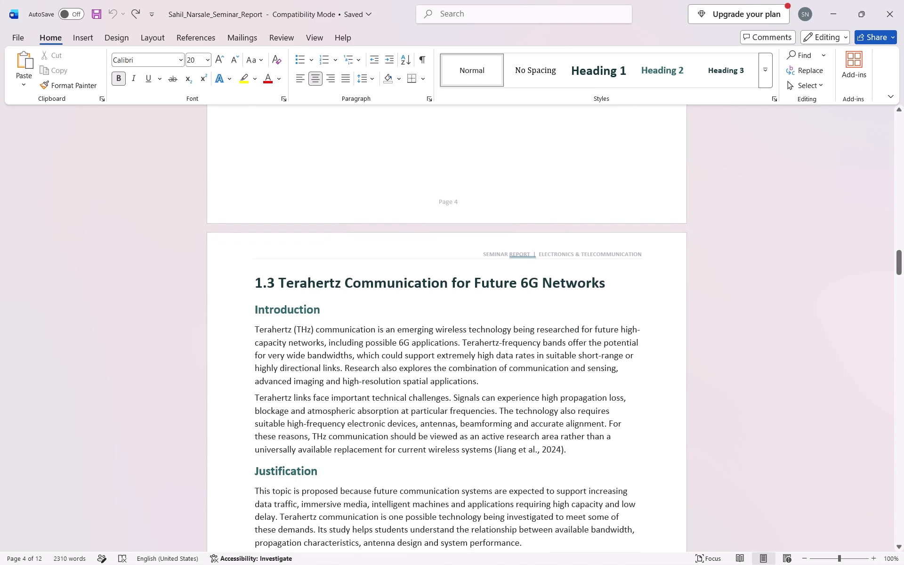
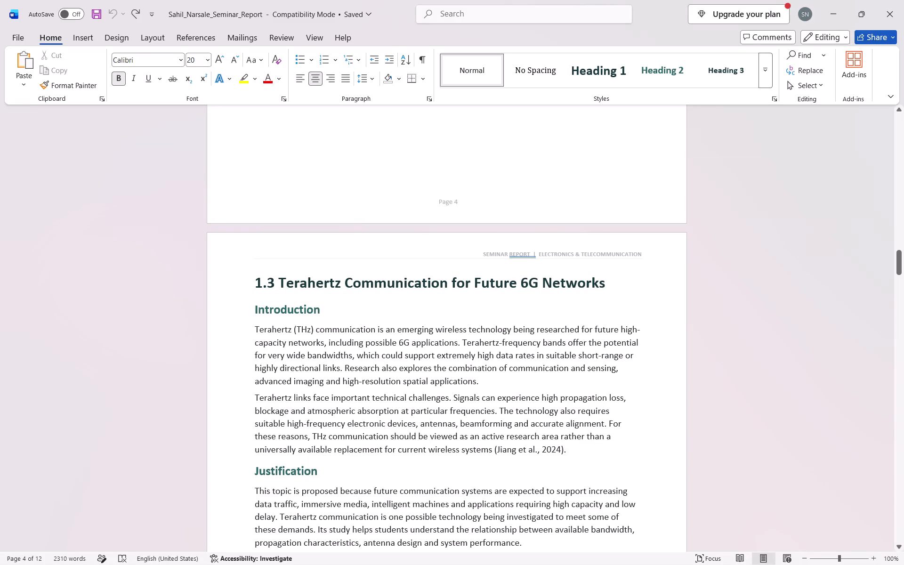
Look through the rest of the report from section 1.3 through the literature review to the references on the last page.
scroll(573, 417, down, 11)
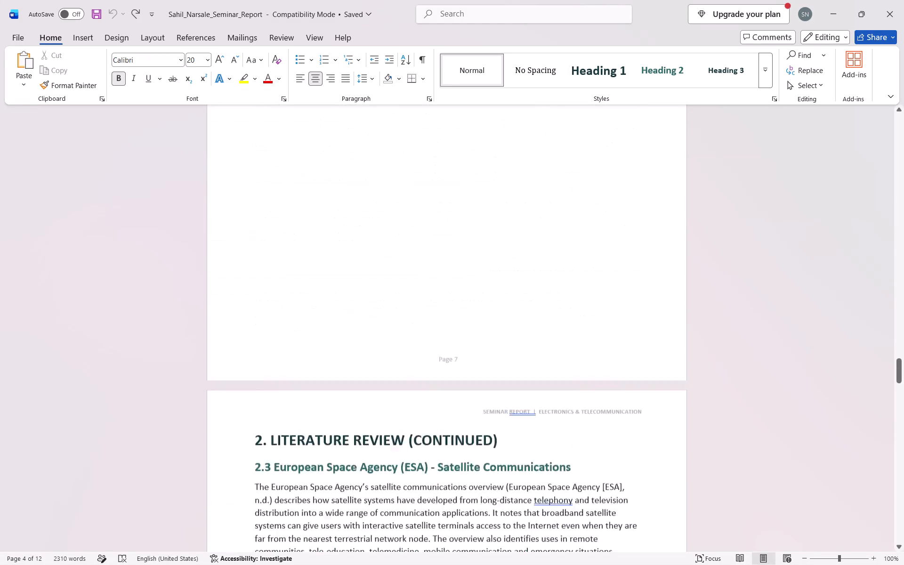
scroll(574, 415, down, 13)
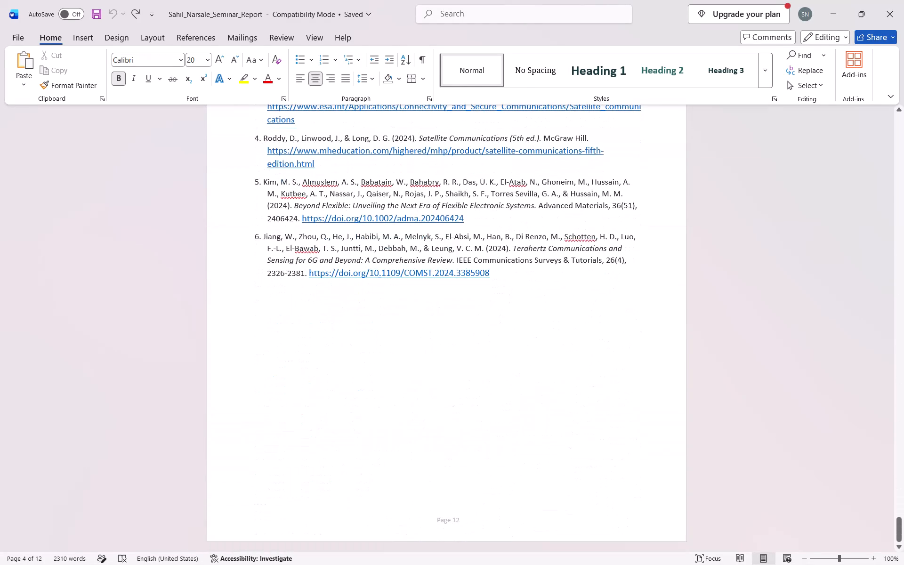
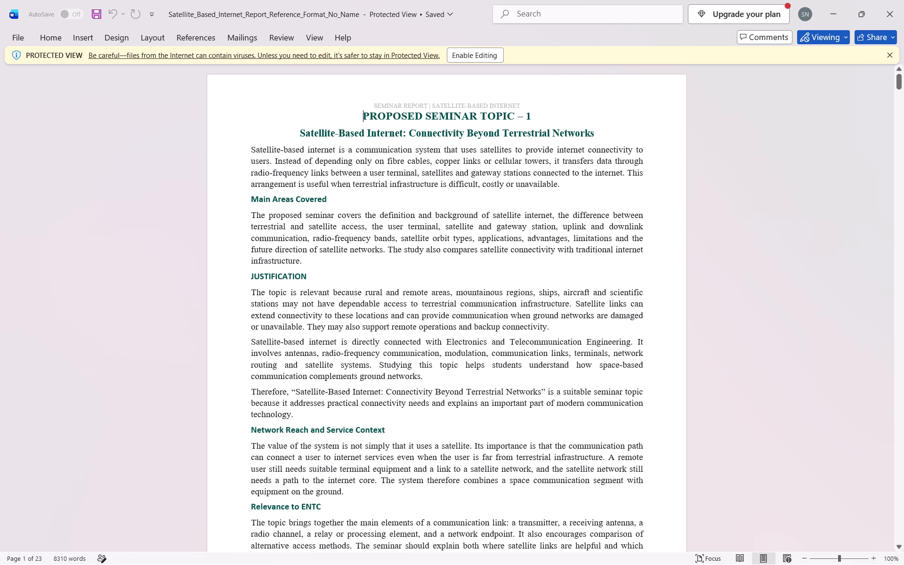
double_click(459, 104)
click(463, 51)
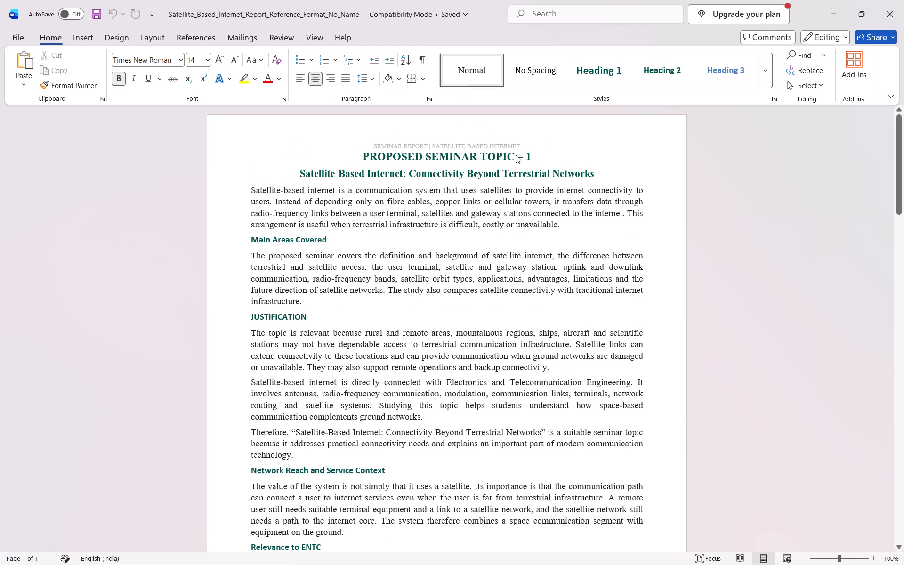
Delete the page header text "SEMINAR REPORT | SATELLITE-BASED INTERNET" and return to the document body.
double_click(507, 140)
drag(521, 143, 428, 144)
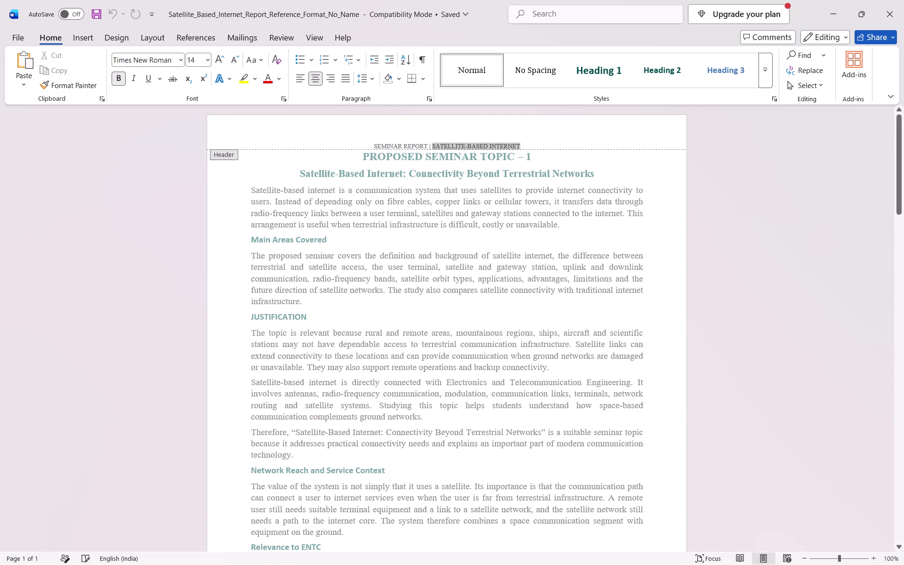
drag(428, 144, 362, 147)
key(BackSpace)
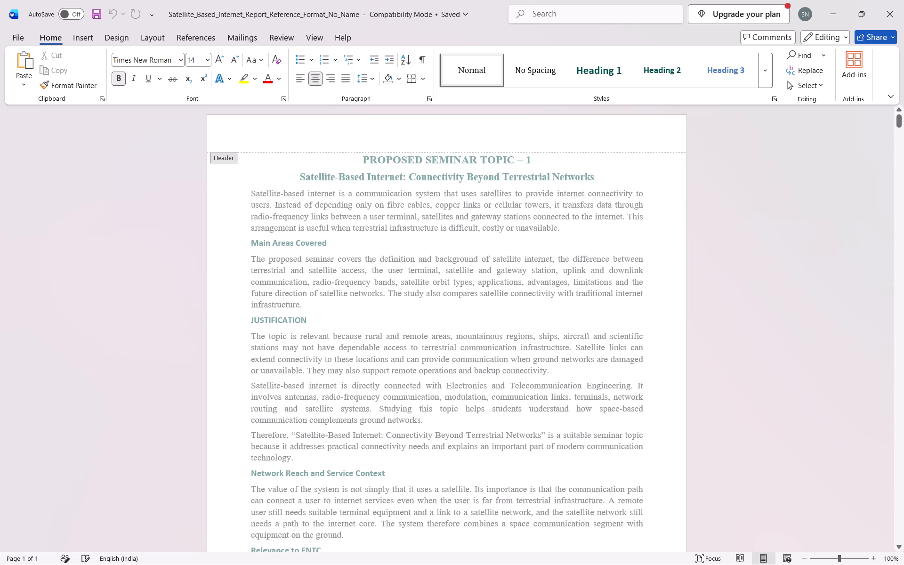
click(346, 168)
scroll(346, 168, down, 3)
scroll(393, 321, down, 1)
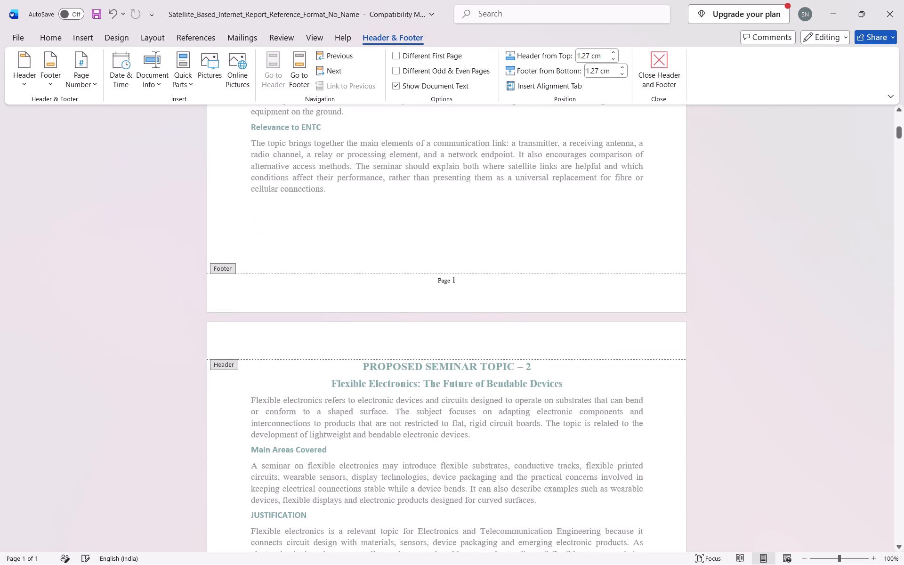
scroll(393, 321, down, 1)
click(378, 238)
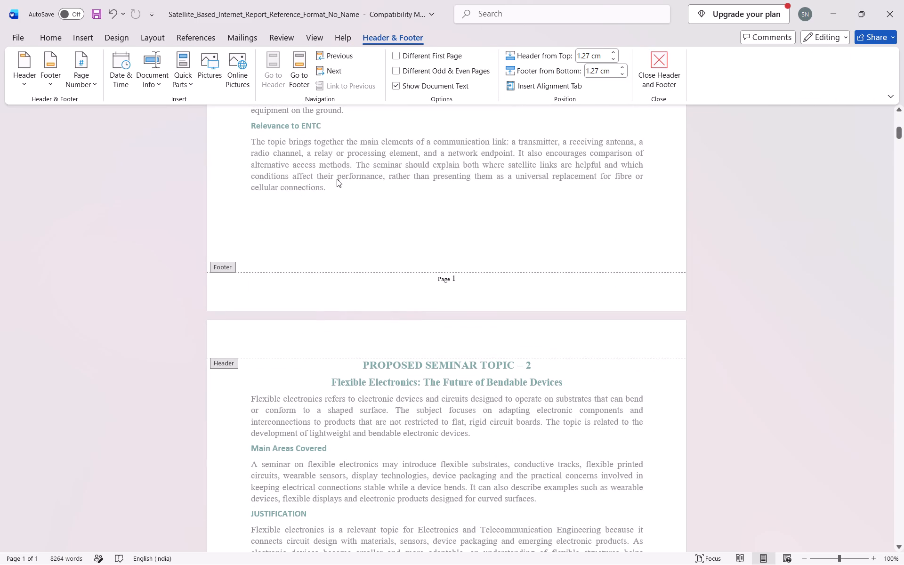
click(337, 179)
click(659, 80)
Review the content and page layout from the proposed seminar topics through the literature review on RF bands.
scroll(479, 292, down, 3)
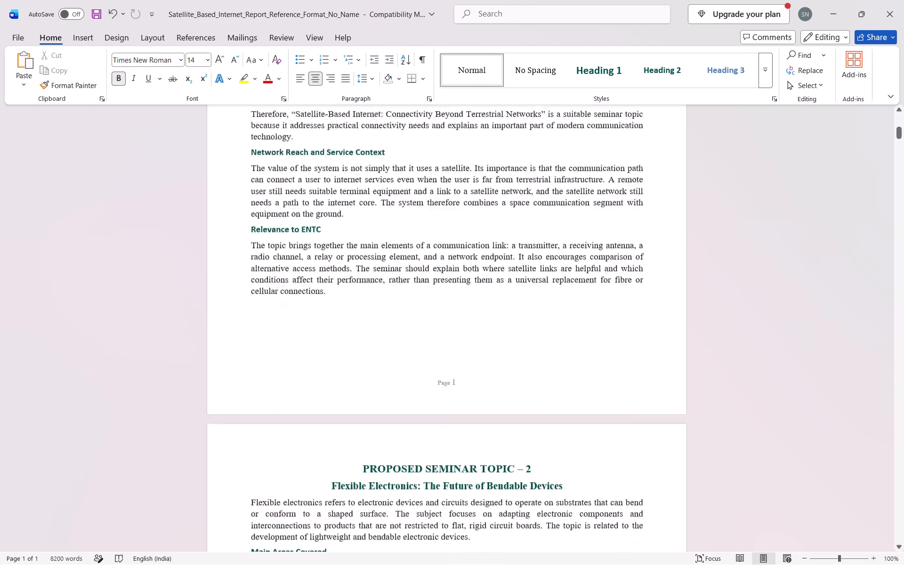
scroll(479, 292, down, 1)
scroll(432, 353, up, 1)
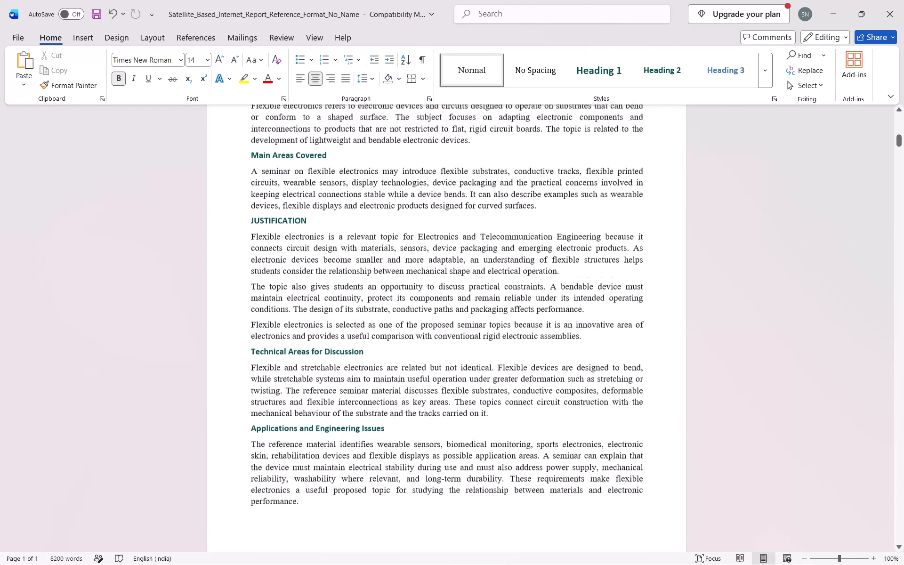
scroll(432, 353, up, 1)
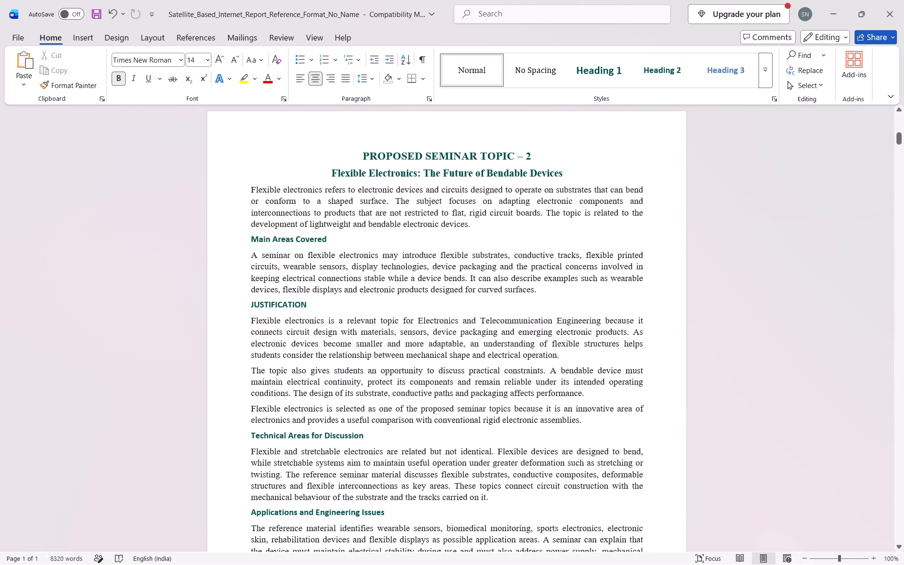
scroll(387, 374, up, 2)
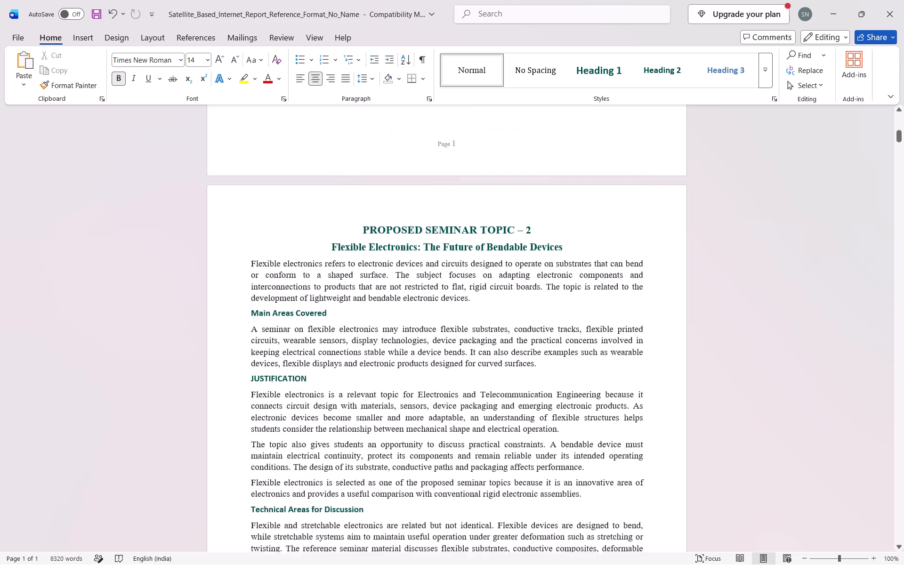
scroll(387, 374, up, 2)
scroll(387, 374, down, 1)
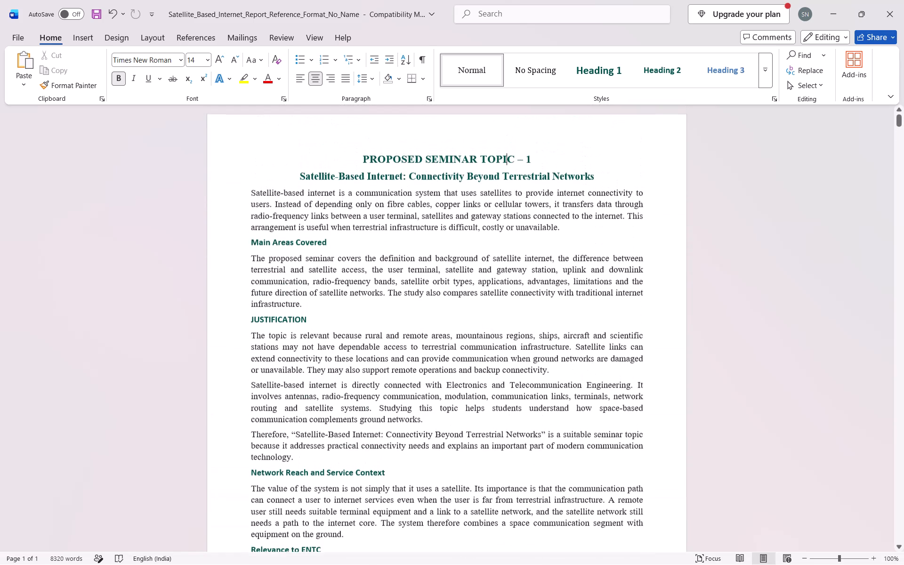
scroll(387, 374, down, 2)
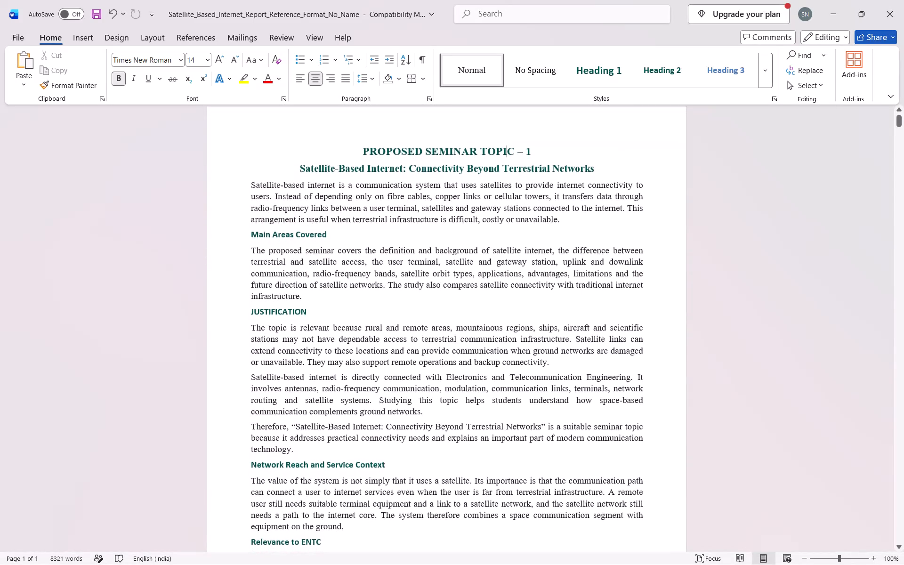
scroll(387, 374, down, 6)
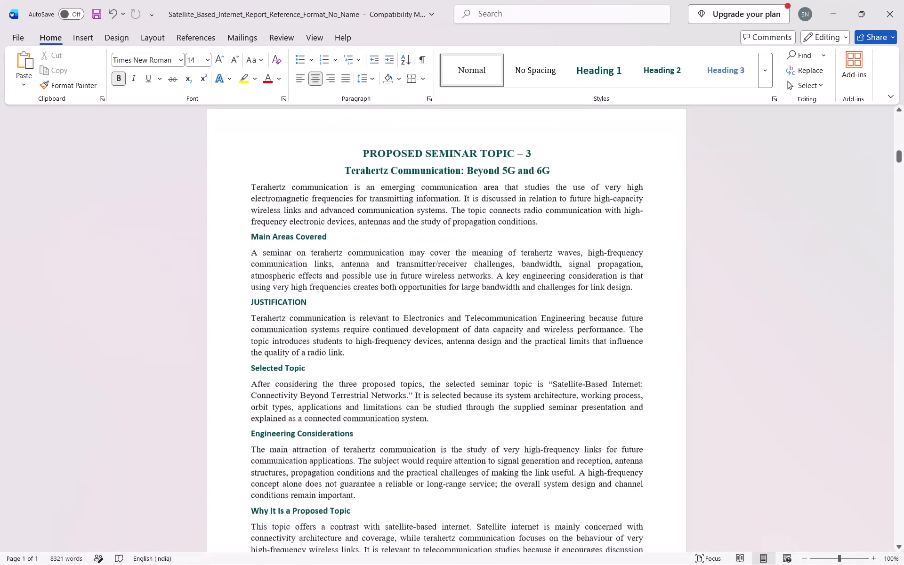
scroll(387, 374, down, 2)
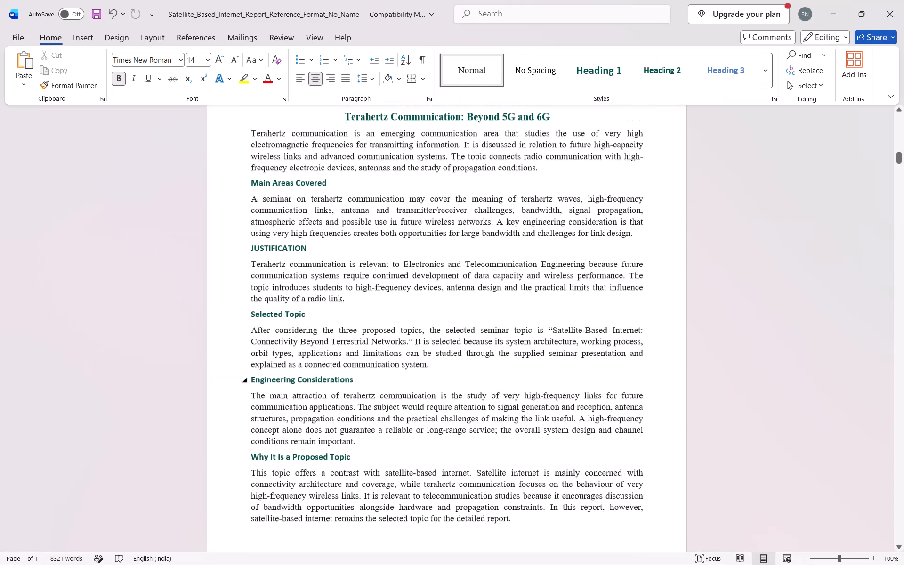
scroll(387, 374, down, 6)
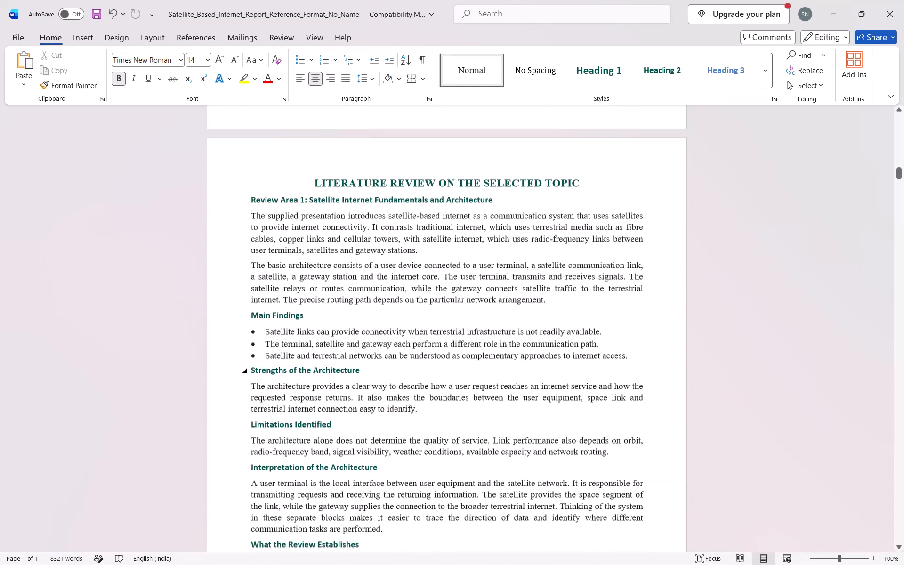
scroll(387, 374, down, 3)
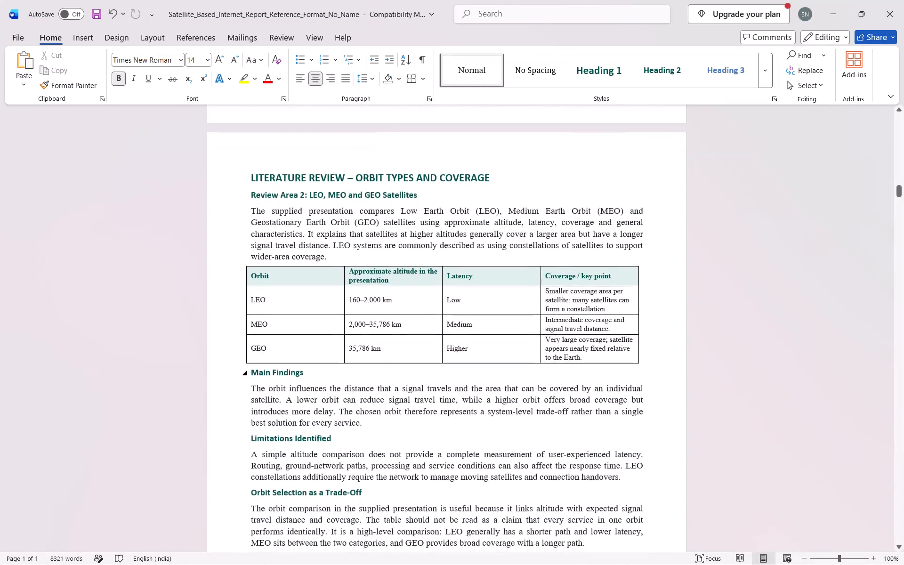
scroll(387, 374, down, 2)
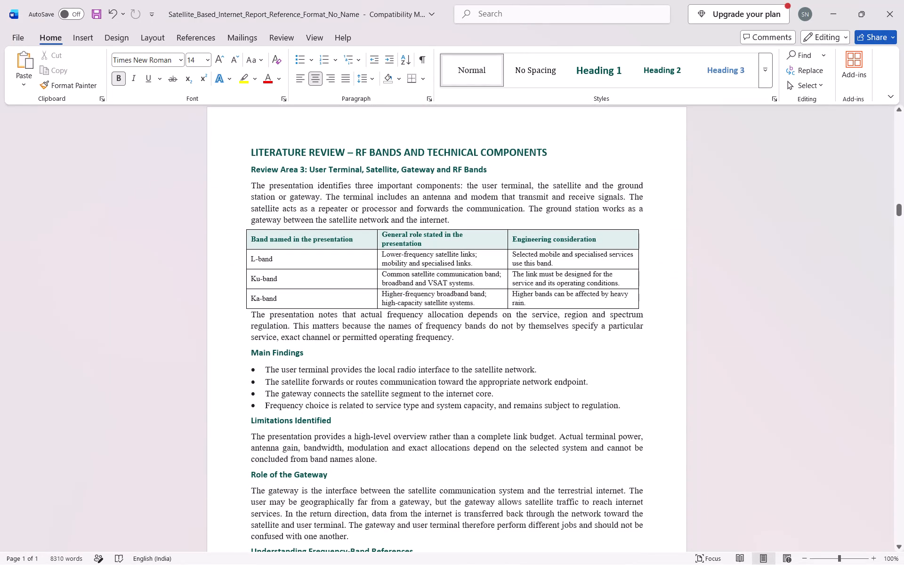
Increase the font size of the entire document by one increment.
click(263, 259)
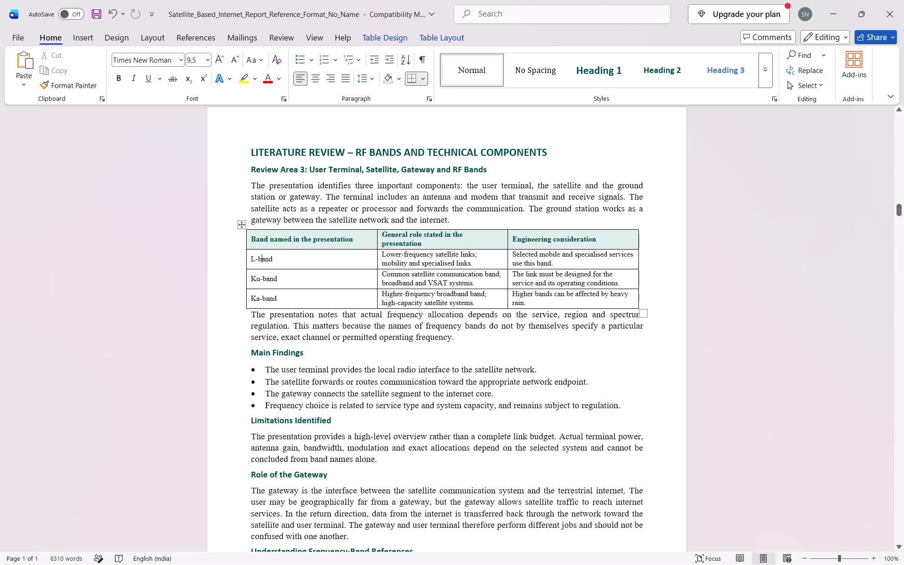
click(324, 170)
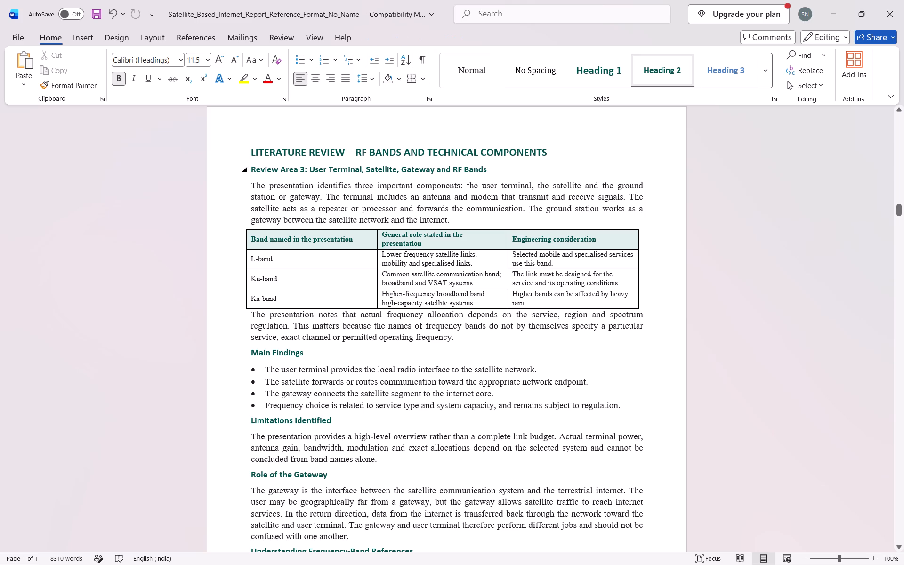
click(309, 256)
click(320, 337)
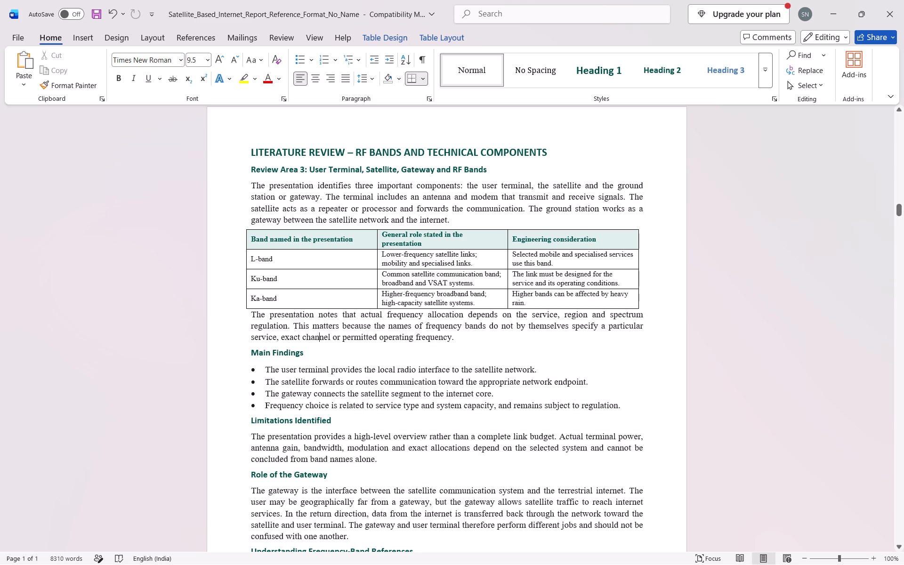
key(ctrl+a)
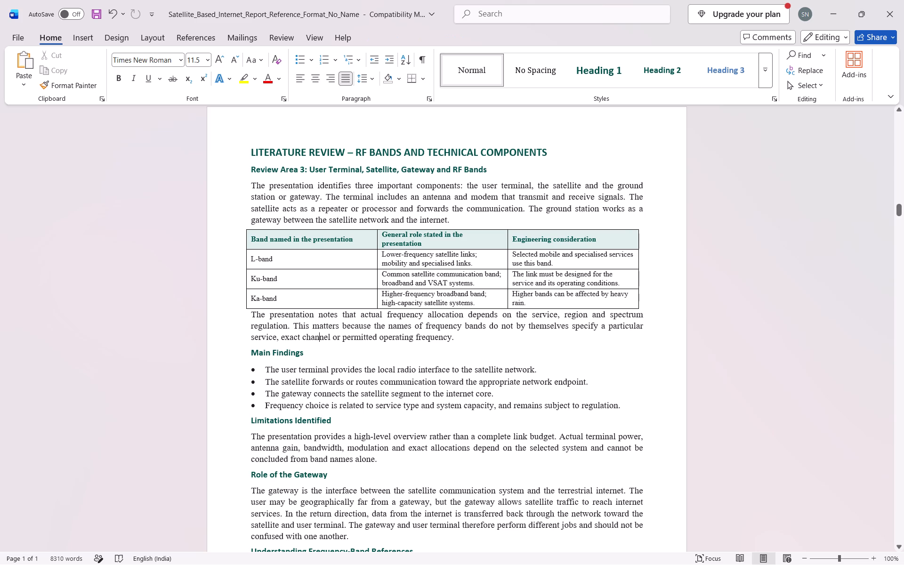
click(224, 56)
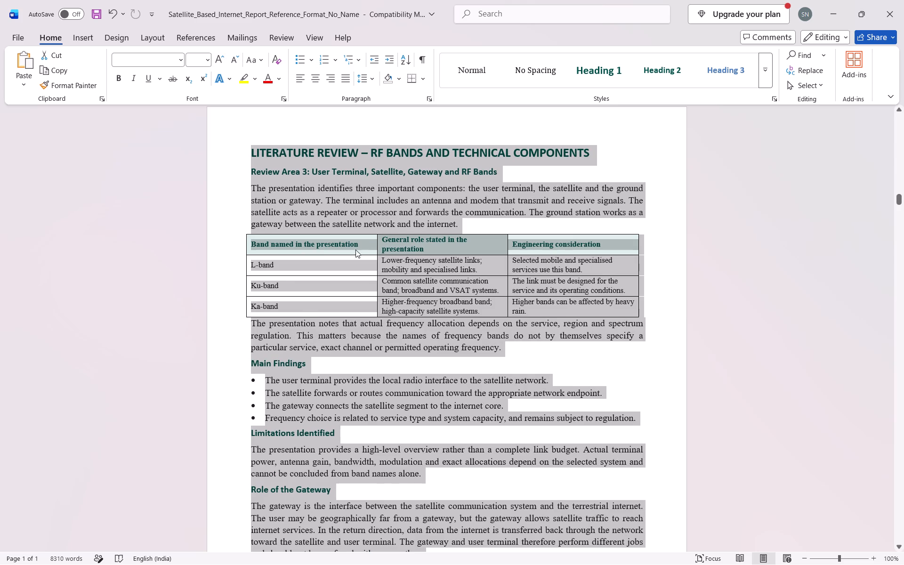
Set the text of the whole frequency-band table under Review Area 3 to 12 pt.
click(381, 262)
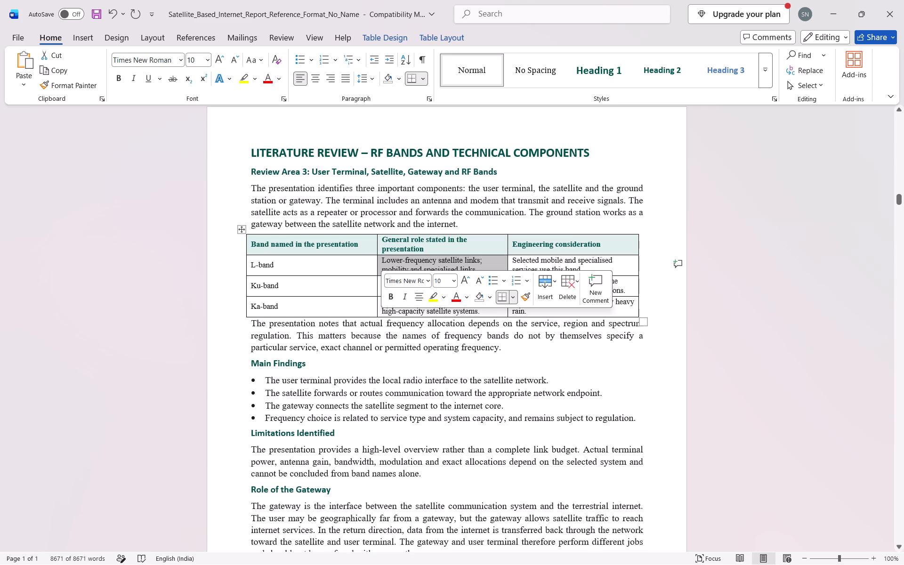
click(240, 230)
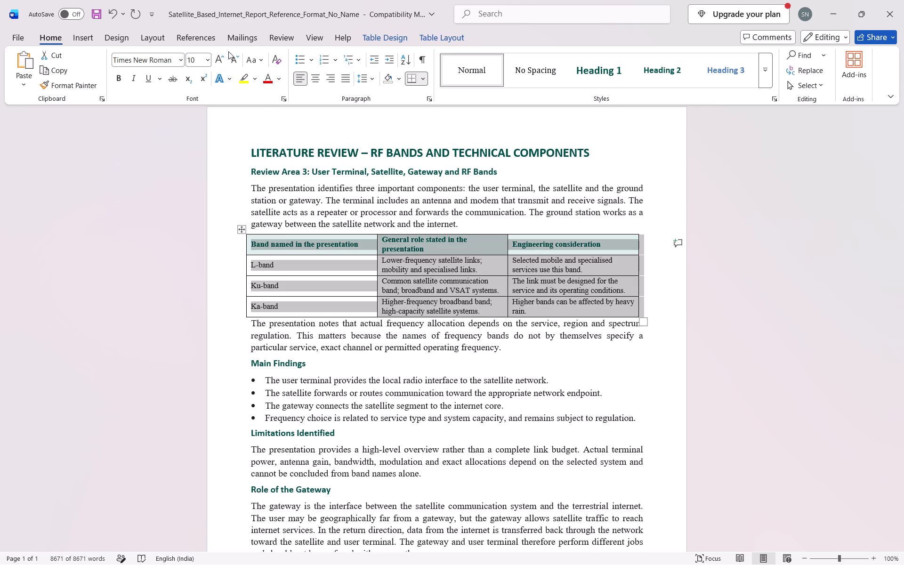
click(225, 53)
click(225, 53)
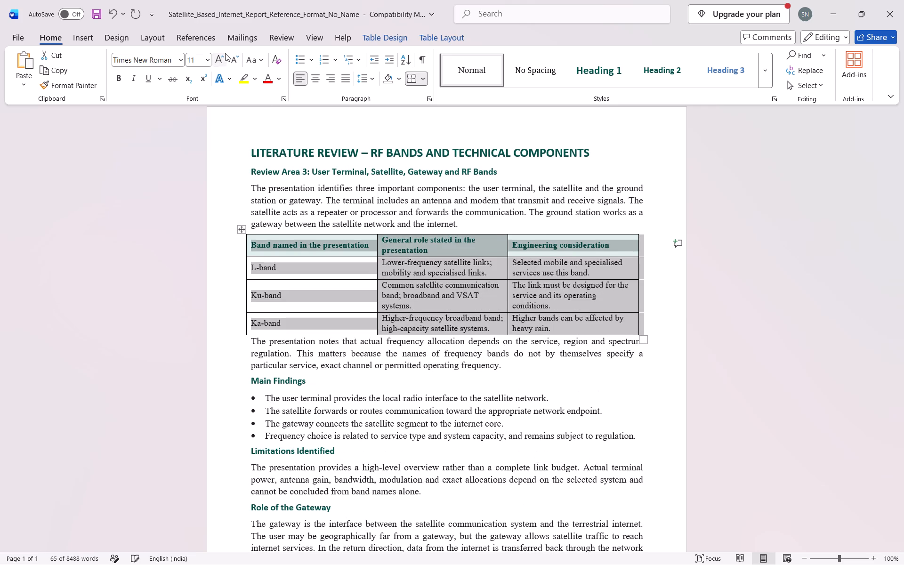
Set the text of the whole LEO, MEO and GEO orbit table under Review Area 2 to 12 pt.
scroll(406, 217, up, 2)
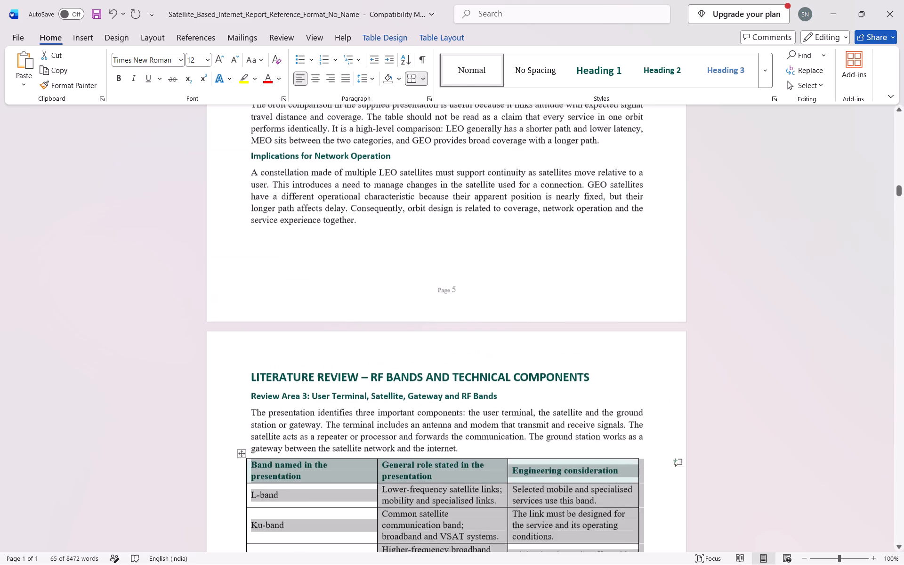
scroll(406, 217, up, 3)
scroll(301, 186, up, 1)
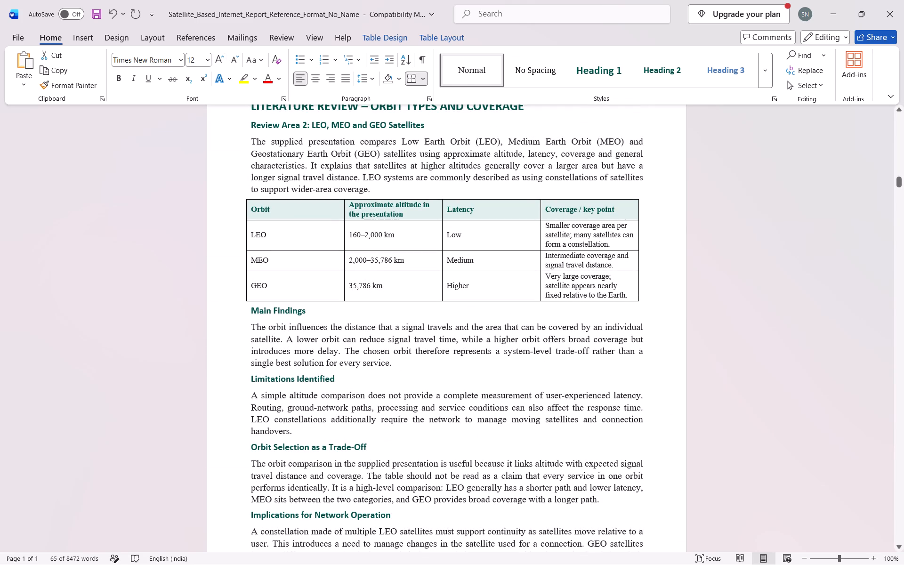
click(271, 215)
click(238, 192)
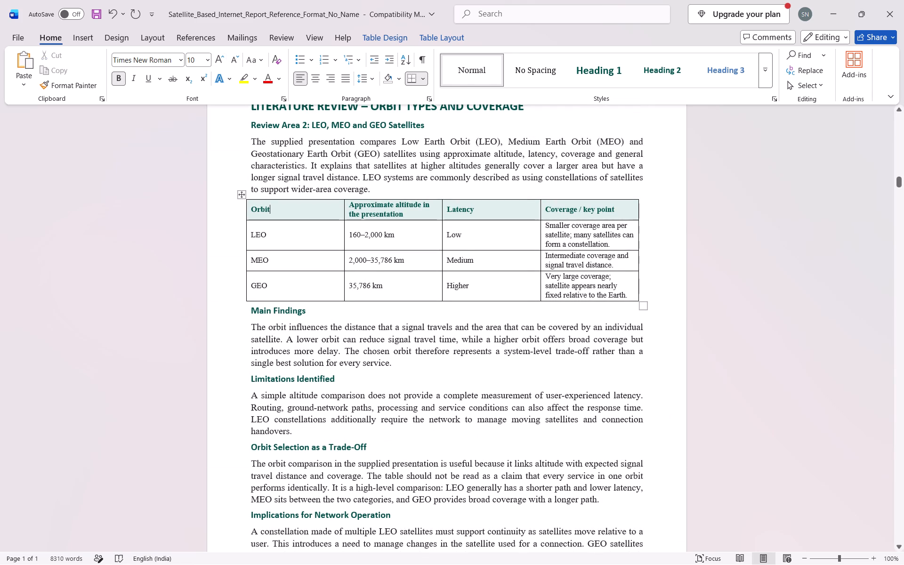
click(222, 60)
click(222, 60)
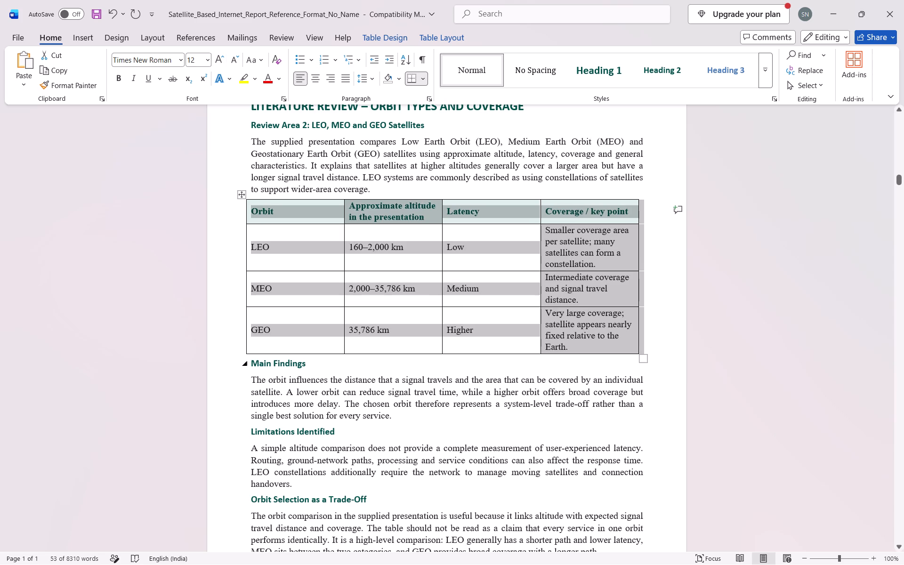
Widen the LEO, MEO and GEO orbit table beyond the text margin and enlarge its Coverage / key point column by narrowing Latency.
drag(643, 357, 663, 356)
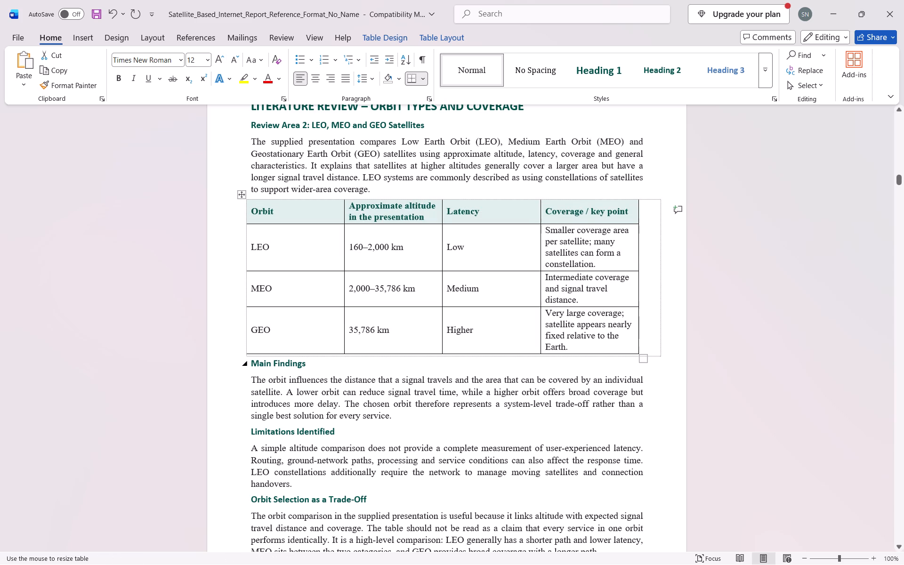
drag(663, 356, 667, 356)
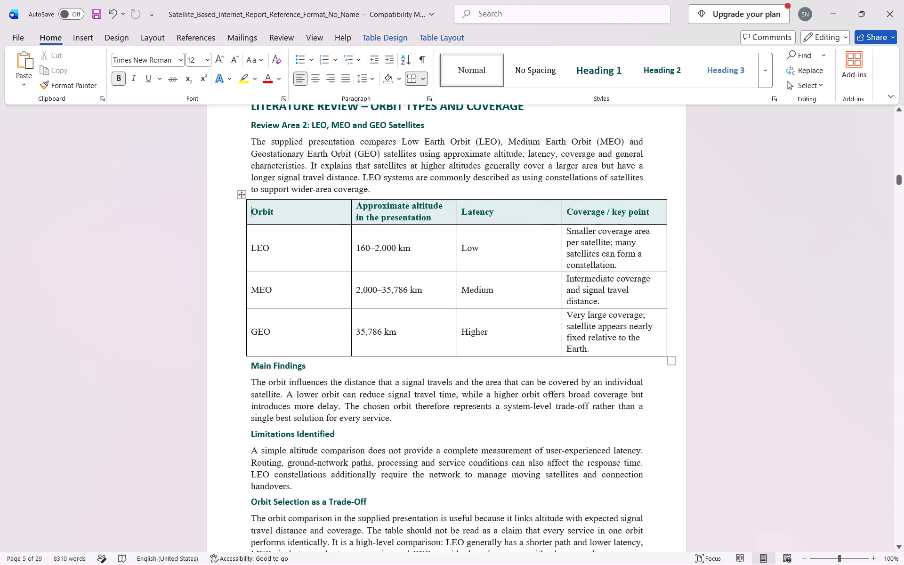
drag(561, 287, 507, 283)
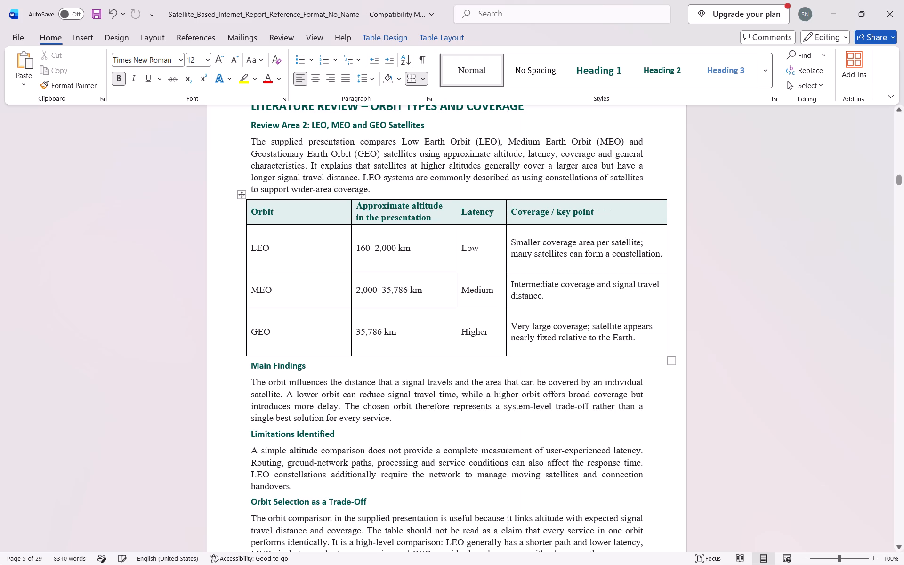
Remove the blank page before the heading LITERATURE REVIEW – RF BANDS AND TECHNICAL COMPONENTS.
scroll(495, 387, down, 4)
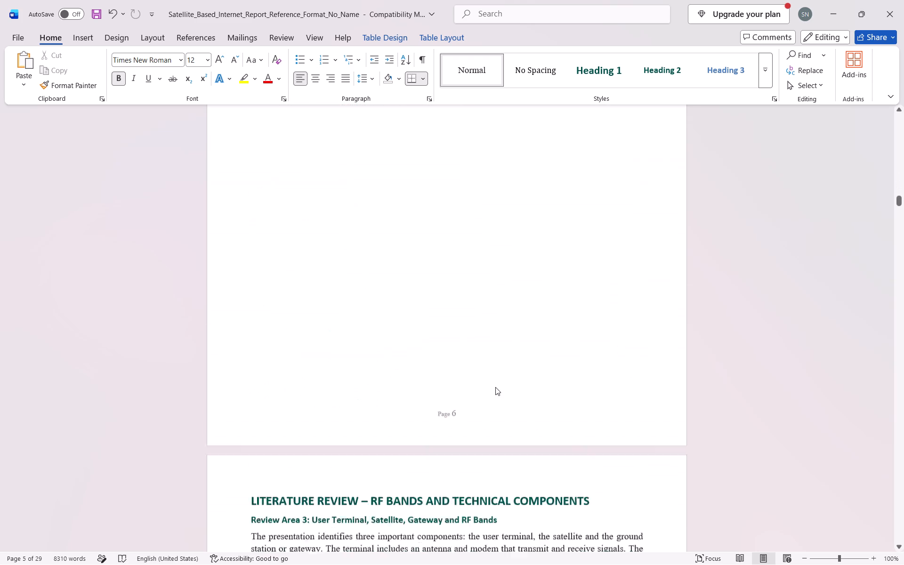
scroll(495, 387, down, 3)
click(412, 280)
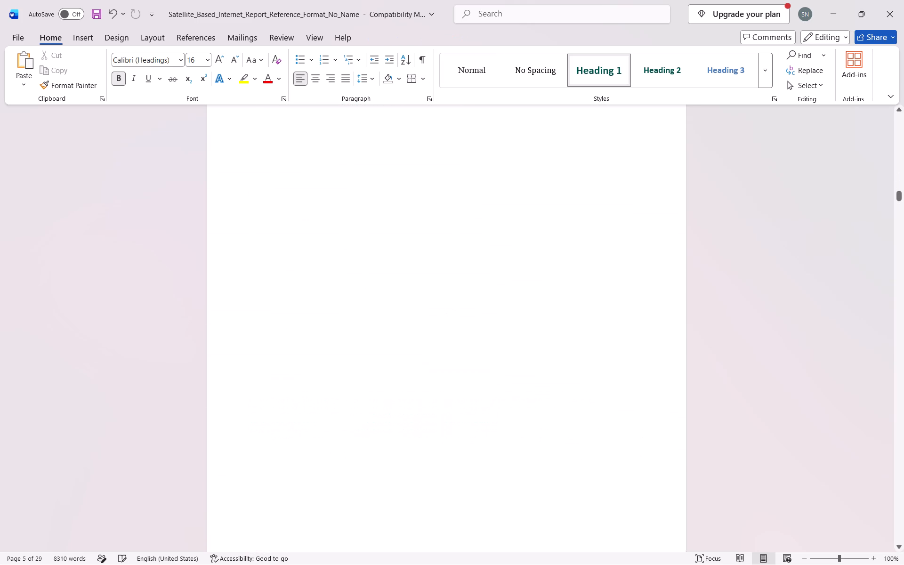
scroll(287, 427, up, 2)
scroll(287, 427, down, 3)
scroll(281, 471, down, 2)
click(249, 292)
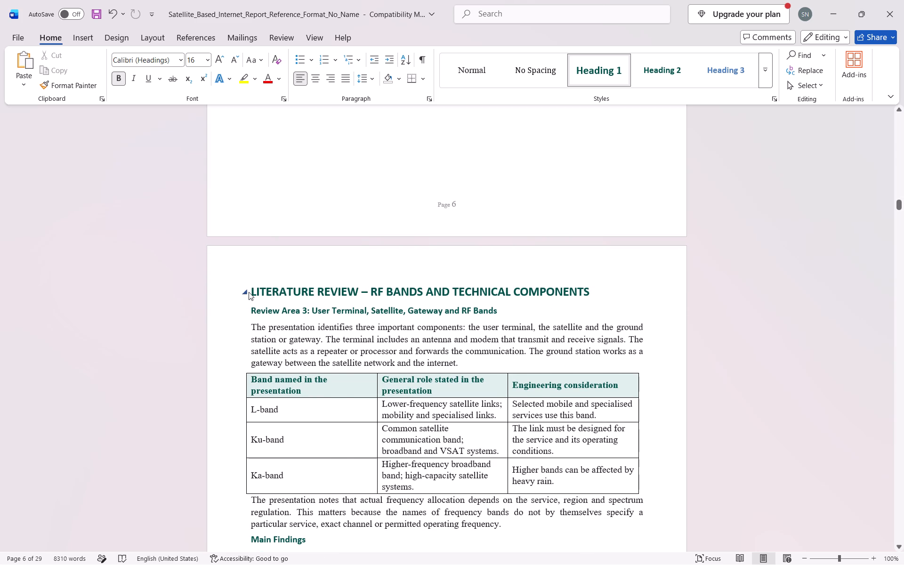
click(249, 292)
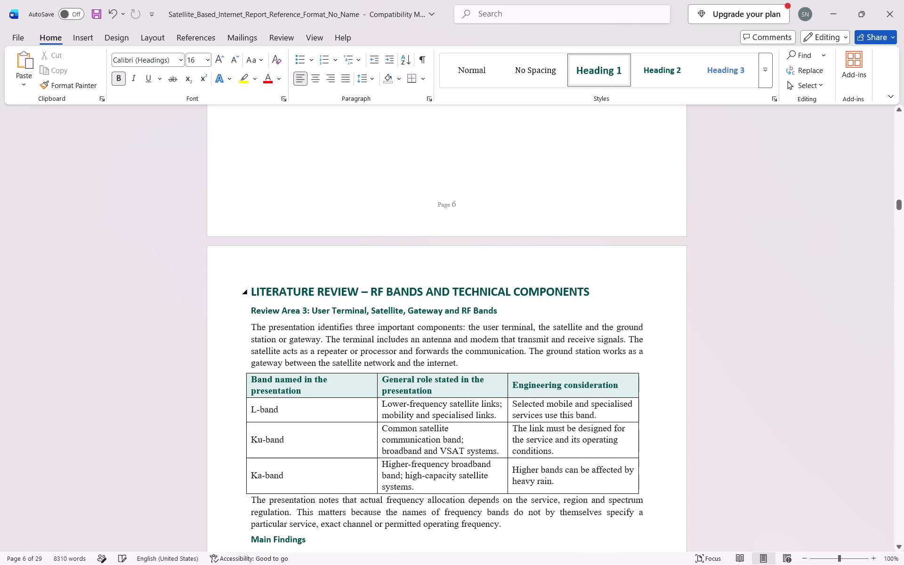
click(253, 293)
key(BackSpace)
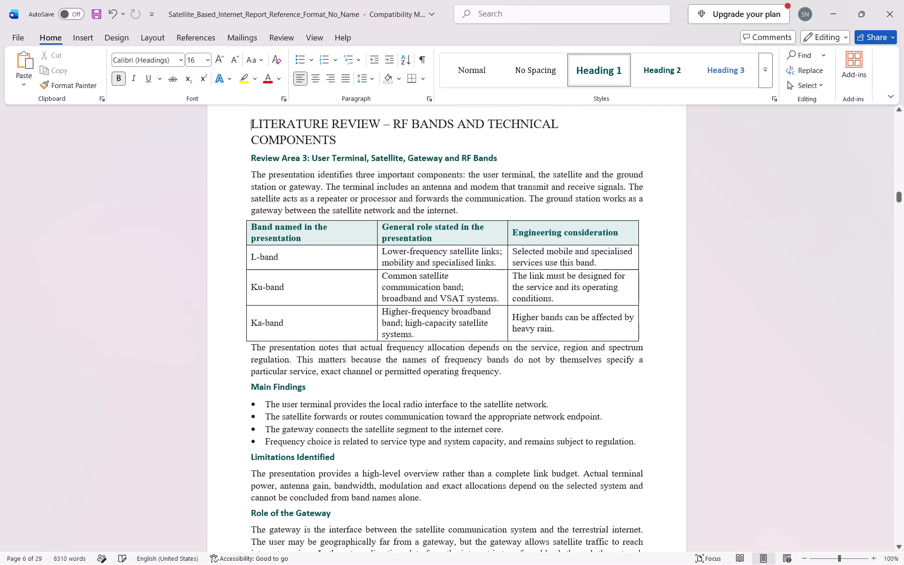
Review the page layout and leftover empty space from the RF bands literature review through the peer feedback and INDEX pages.
scroll(253, 293, up, 3)
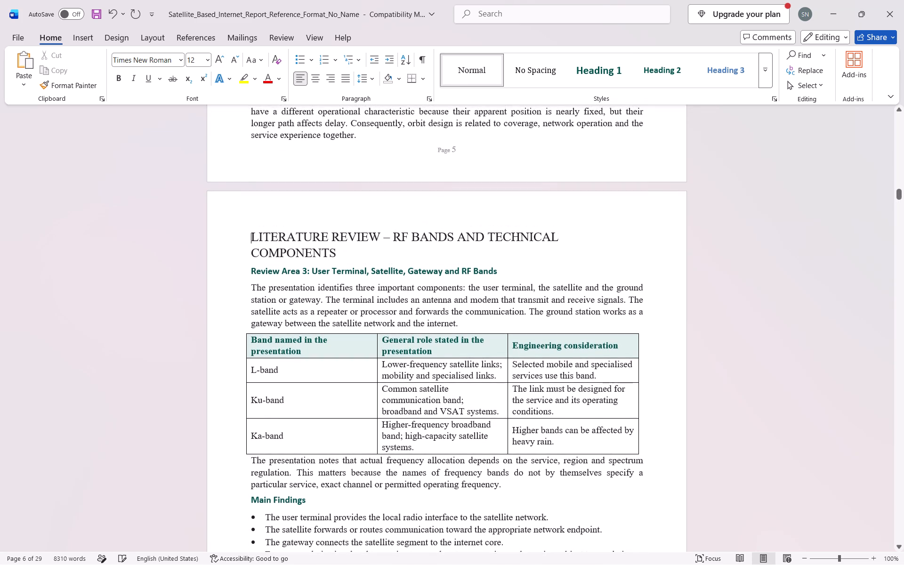
scroll(253, 293, up, 2)
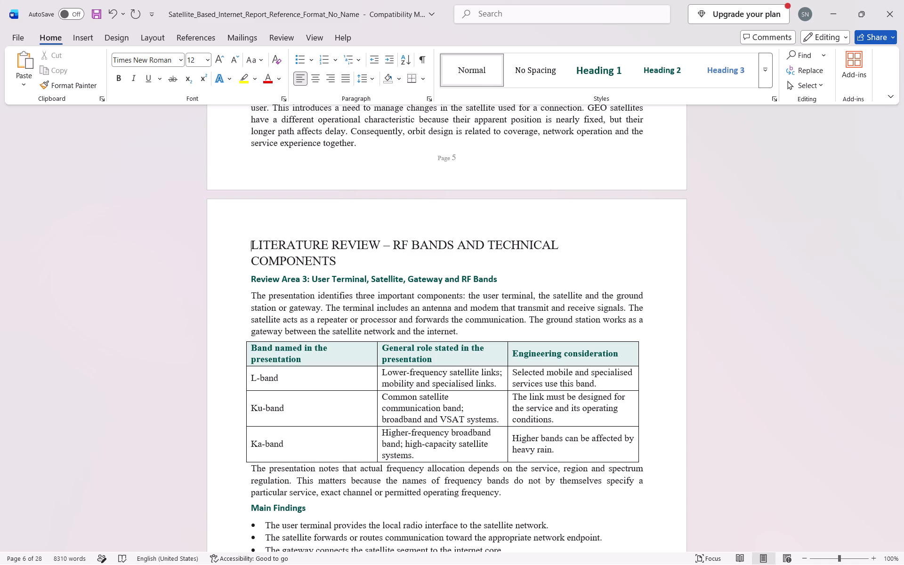
scroll(253, 293, down, 4)
scroll(253, 293, up, 1)
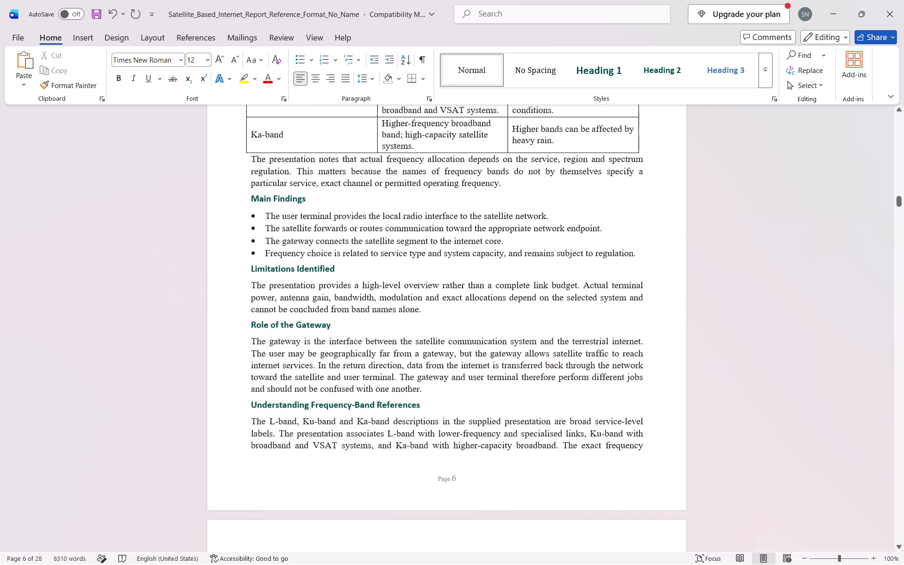
scroll(253, 293, up, 1)
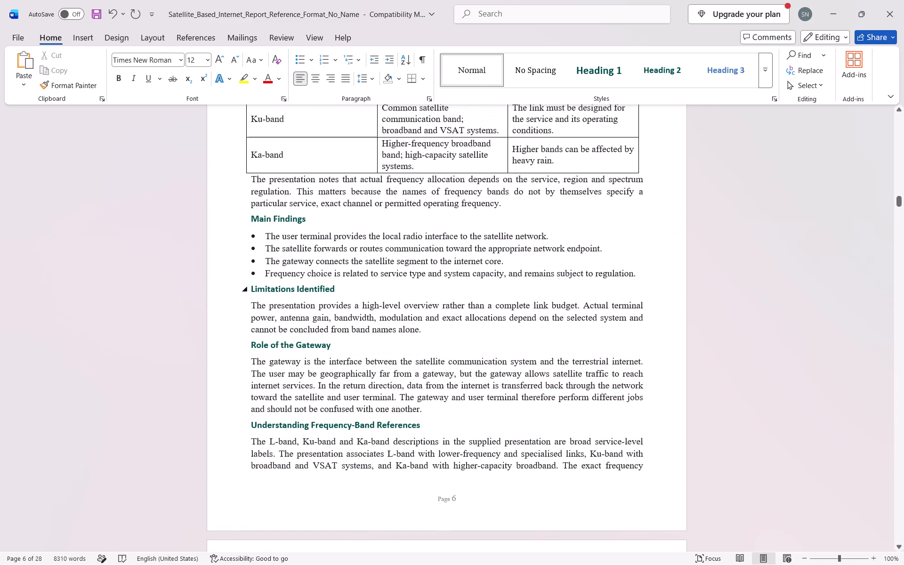
scroll(253, 293, up, 1)
scroll(253, 293, down, 6)
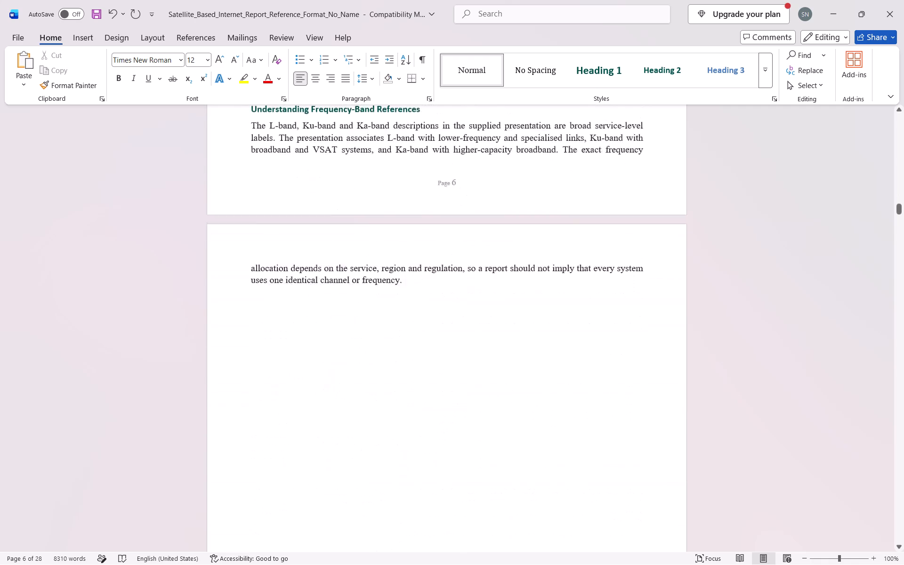
scroll(253, 293, down, 4)
scroll(253, 293, up, 1)
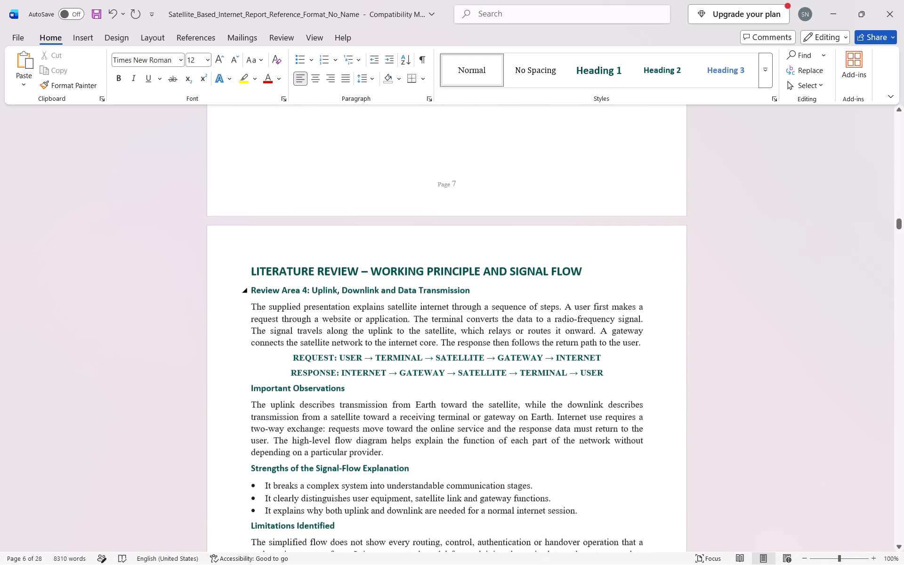
scroll(253, 293, up, 3)
scroll(253, 293, down, 1)
scroll(253, 293, up, 1)
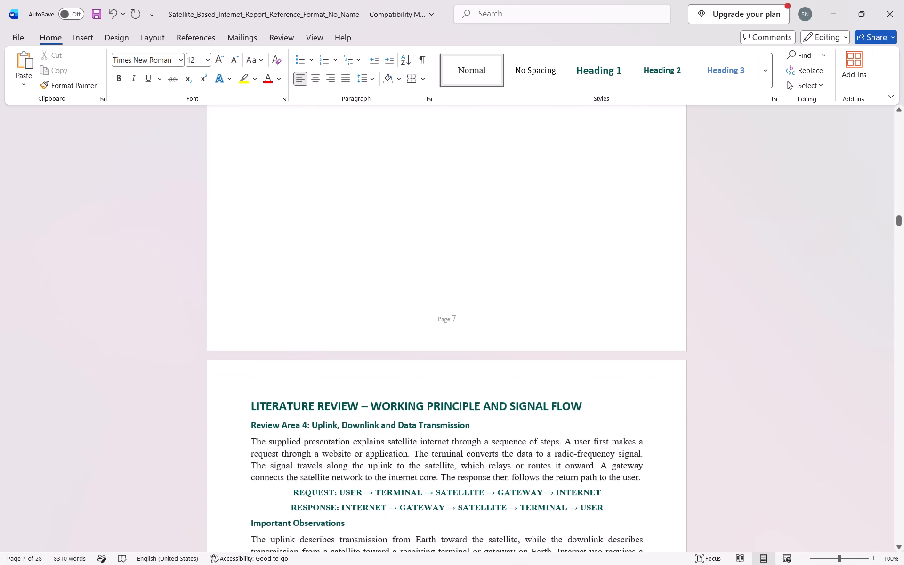
scroll(253, 293, up, 3)
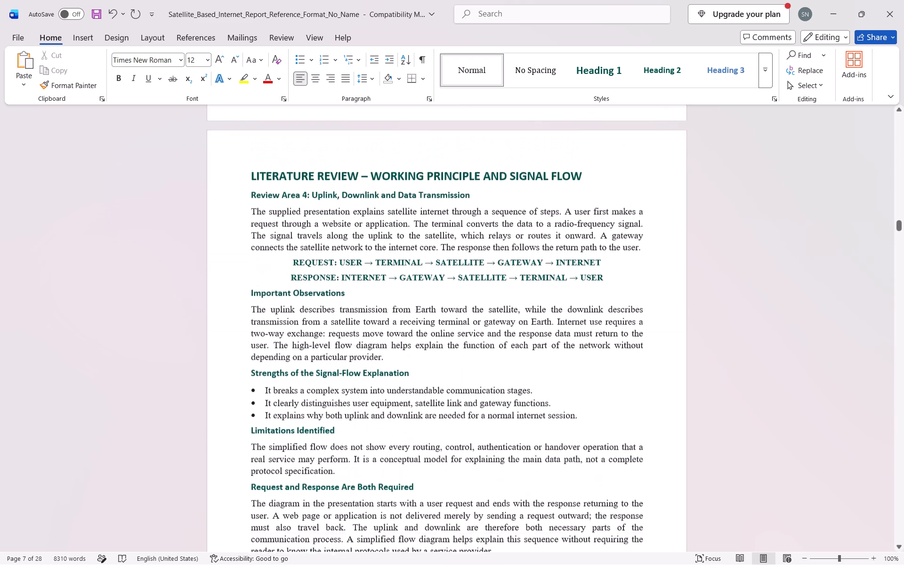
scroll(253, 293, up, 1)
scroll(253, 293, down, 3)
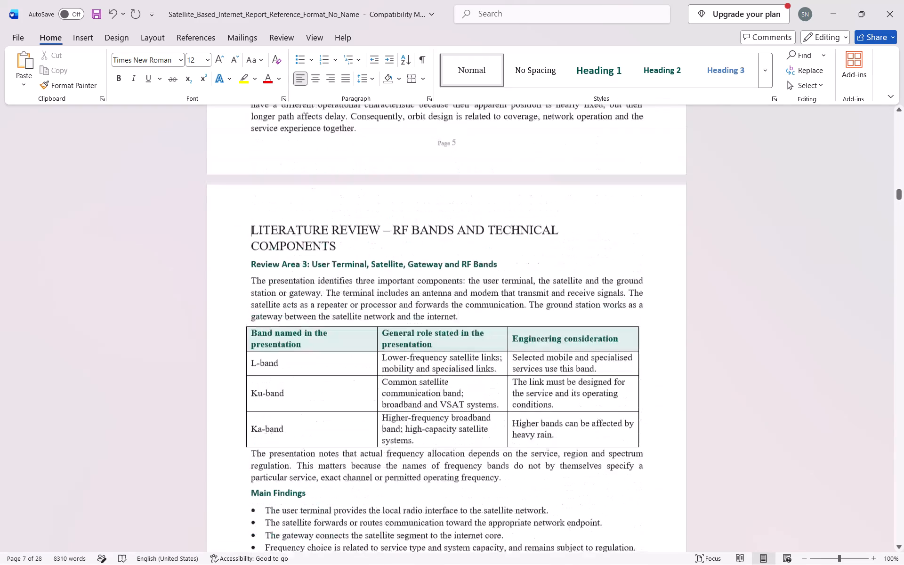
scroll(253, 293, down, 2)
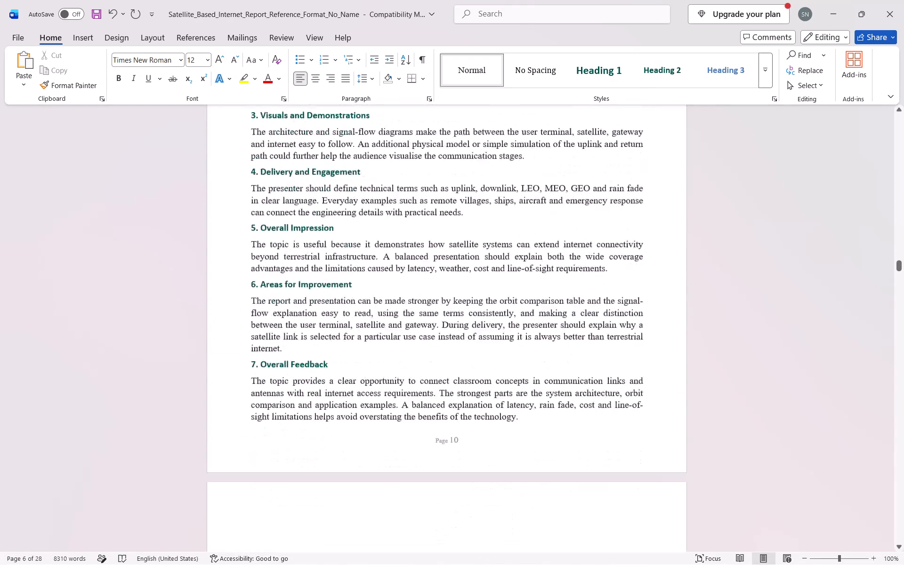
scroll(253, 293, down, 2)
scroll(253, 293, up, 1)
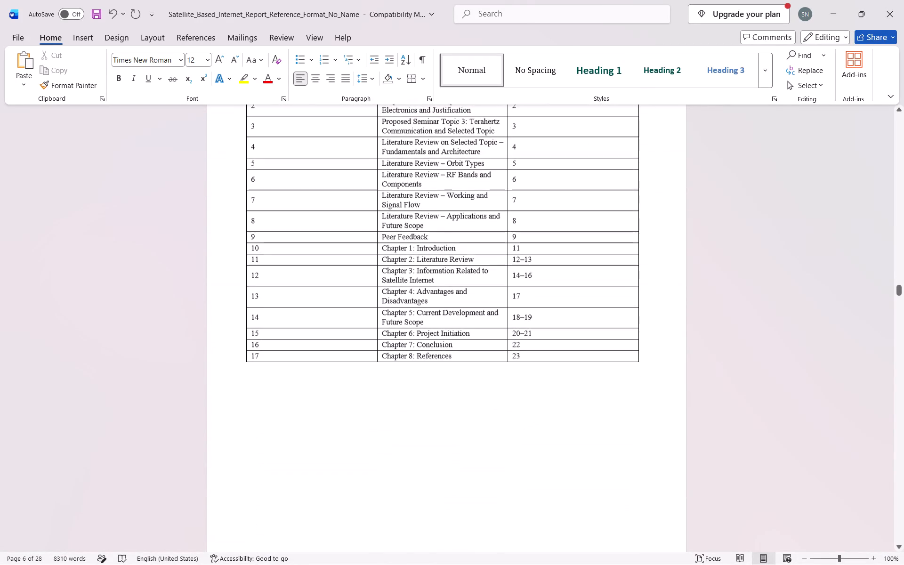
scroll(253, 293, up, 1)
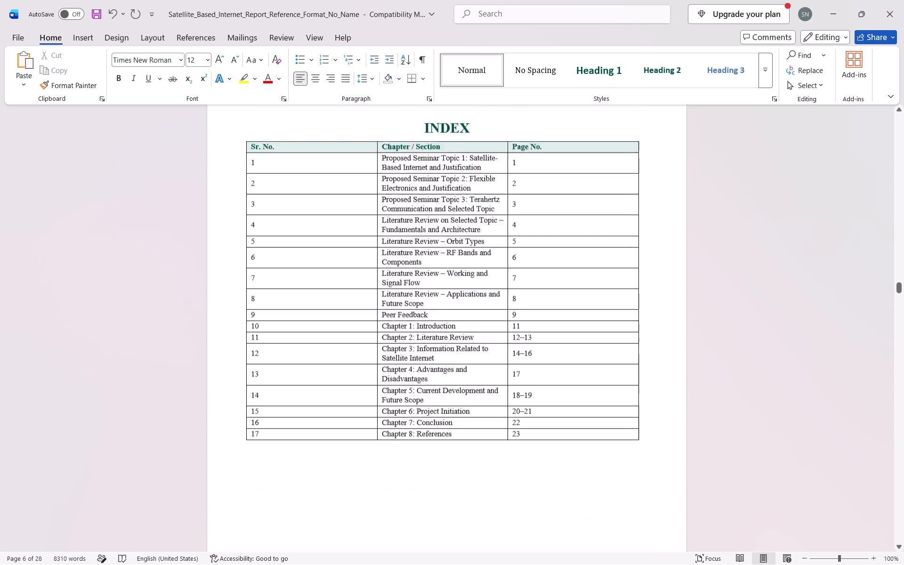
Insert a blank line between the heading PROPOSED SEMINAR TOPIC – 1 and its Satellite-Based Internet subtitle on the first page.
scroll(253, 293, up, 1)
scroll(253, 293, up, 20)
scroll(253, 293, up, 20)
scroll(253, 293, up, 20)
scroll(253, 293, right, 1)
scroll(253, 293, up, 16)
scroll(253, 293, right, 1)
scroll(253, 293, up, 17)
scroll(253, 293, right, 1)
scroll(253, 293, up, 12)
scroll(253, 293, right, 1)
scroll(253, 293, up, 10)
scroll(253, 293, right, 1)
scroll(253, 293, up, 6)
scroll(253, 293, right, 1)
scroll(253, 293, up, 12)
scroll(253, 293, right, 1)
scroll(253, 293, up, 7)
scroll(253, 293, right, 1)
scroll(253, 293, up, 6)
scroll(253, 293, right, 1)
scroll(253, 293, up, 4)
scroll(253, 293, right, 1)
scroll(253, 293, up, 5)
scroll(253, 293, right, 1)
scroll(253, 293, up, 2)
scroll(253, 293, right, 1)
scroll(253, 293, up, 2)
scroll(253, 293, right, 1)
scroll(253, 293, up, 3)
scroll(253, 293, right, 1)
scroll(253, 293, up, 2)
scroll(253, 293, right, 1)
scroll(253, 293, up, 2)
scroll(253, 293, down, 3)
scroll(253, 293, up, 3)
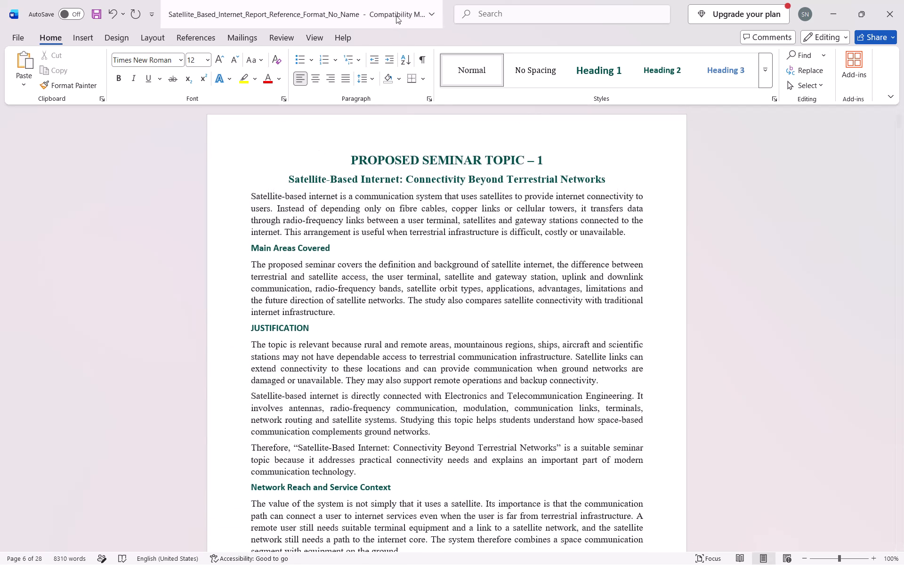
click(550, 163)
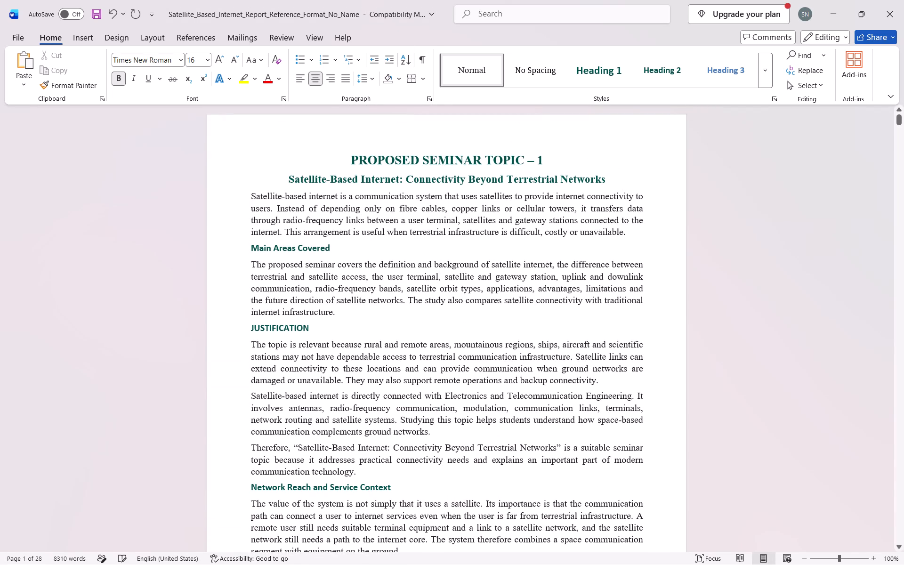
drag(550, 163, 546, 161)
click(546, 161)
key(Return)
Insert a blank line between the heading PROPOSED SEMINAR TOPIC – 2 and its Flexible Electronics subtitle.
scroll(546, 161, down, 4)
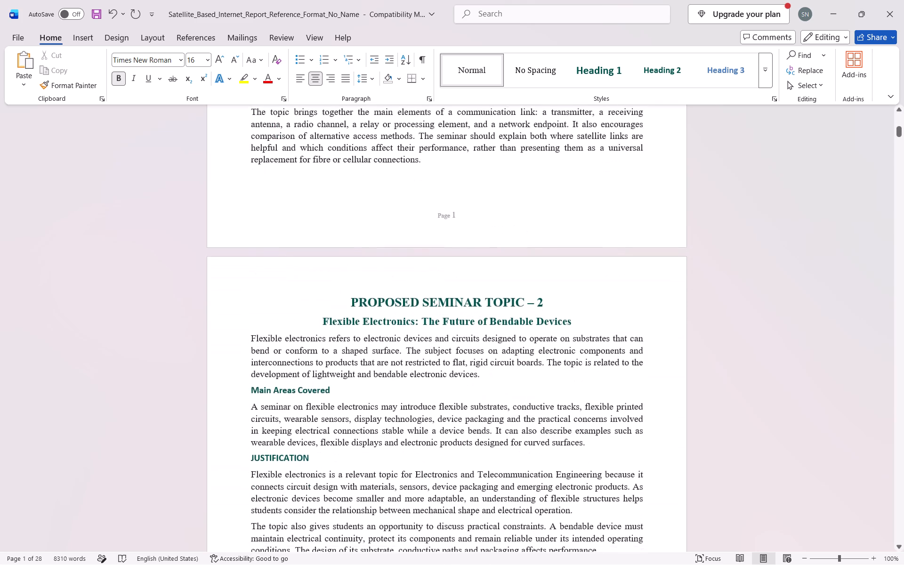
scroll(546, 161, down, 1)
click(562, 166)
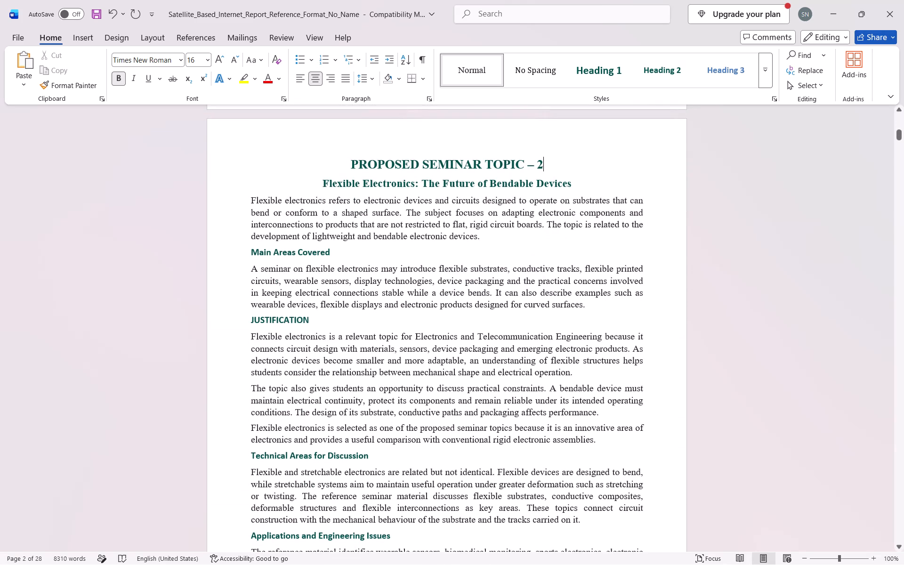
key(Return)
Insert a blank line between the heading PROPOSED SEMINAR TOPIC – 3 and its Terahertz Communication subtitle.
scroll(562, 166, down, 4)
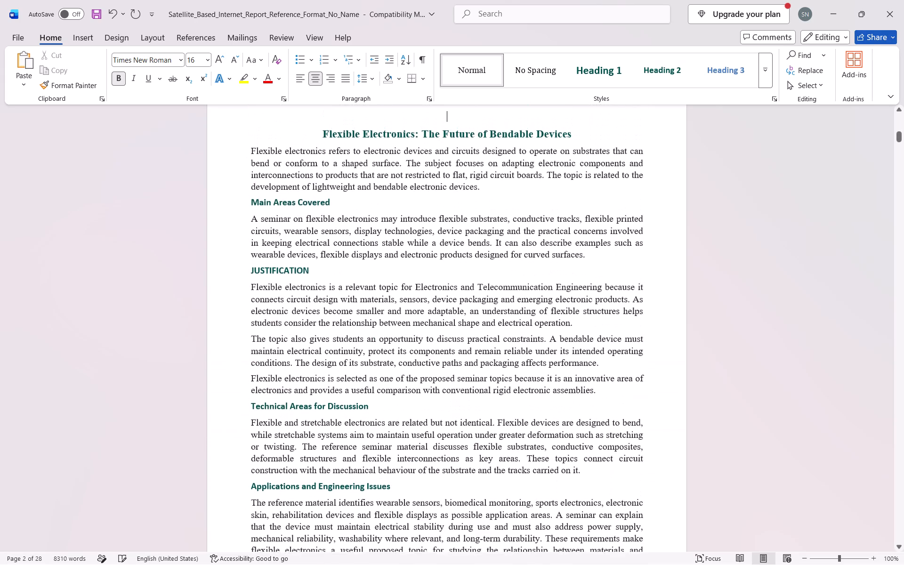
scroll(513, 123, down, 2)
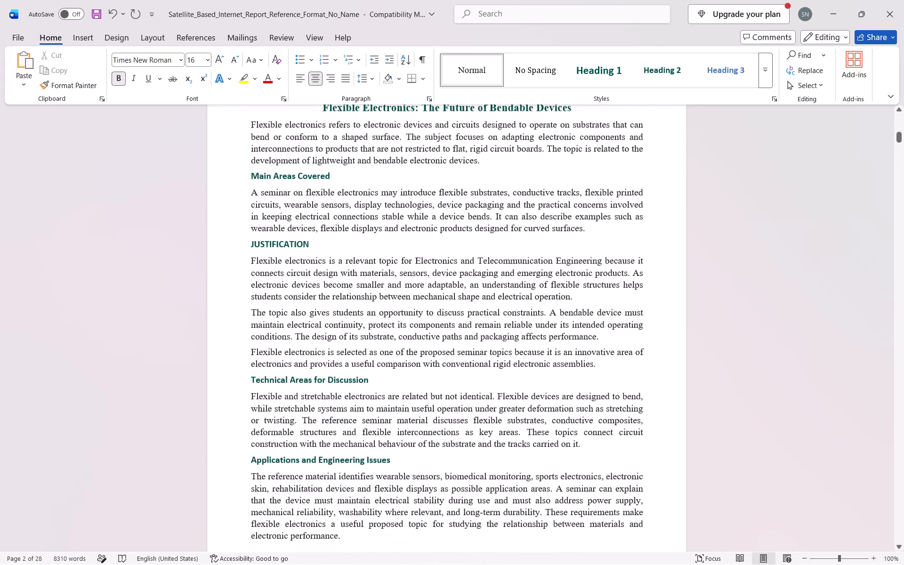
scroll(503, 165, down, 2)
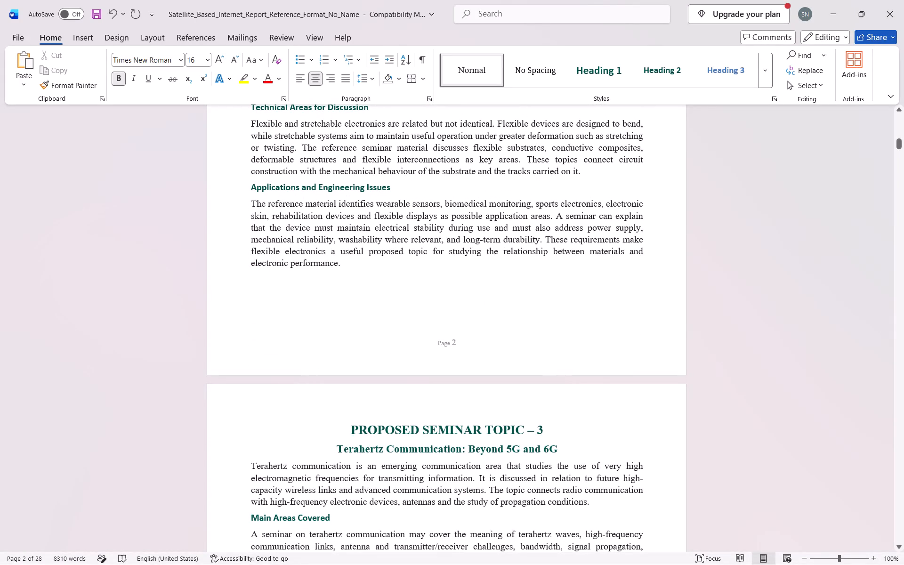
click(544, 431)
key(Return)
Reduce the height of the LEO, MEO and GEO orbit comparison table and widen it slightly on page 5.
scroll(544, 431, down, 2)
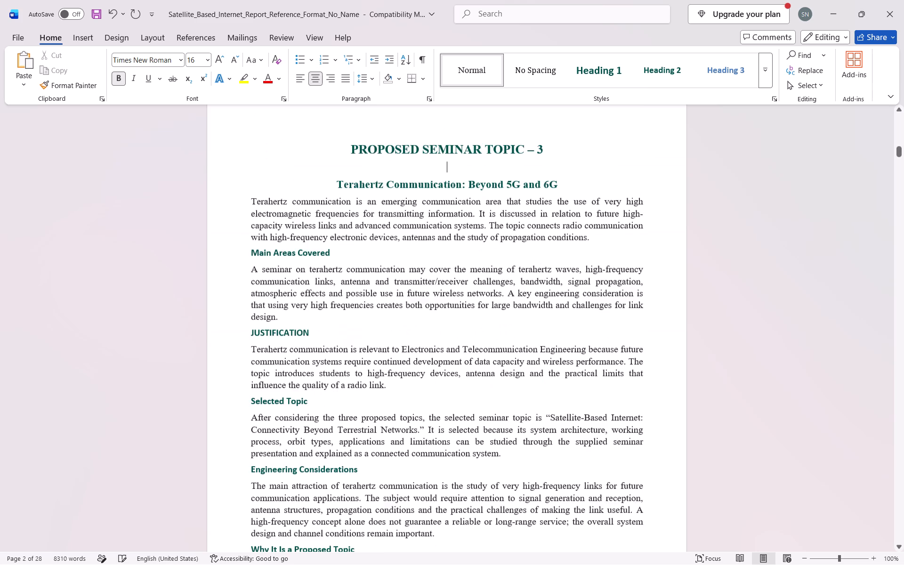
scroll(544, 431, down, 3)
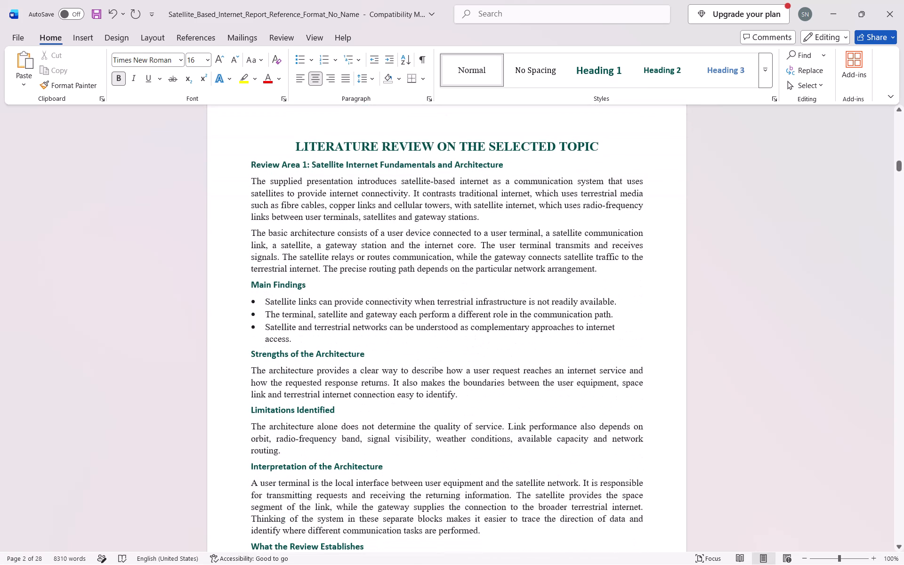
scroll(543, 428, down, 1)
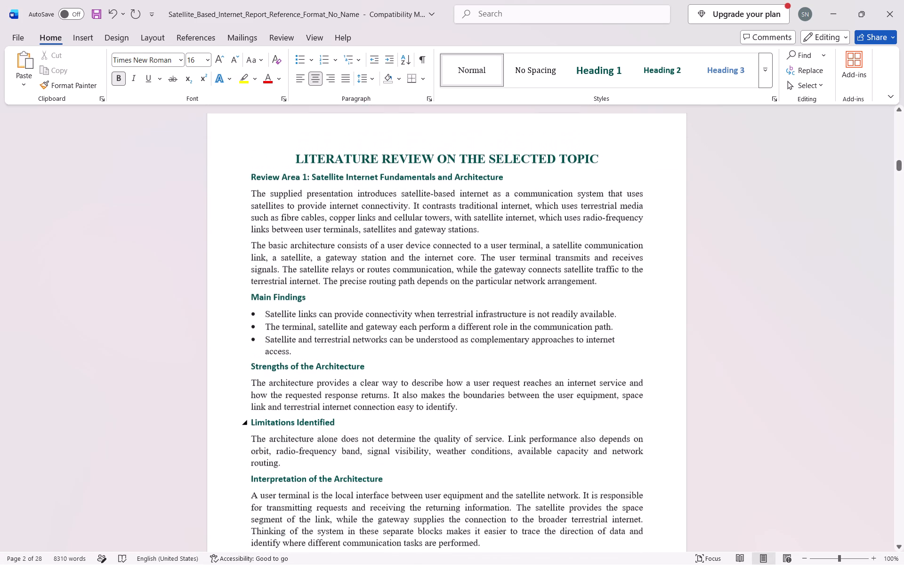
scroll(543, 428, down, 1)
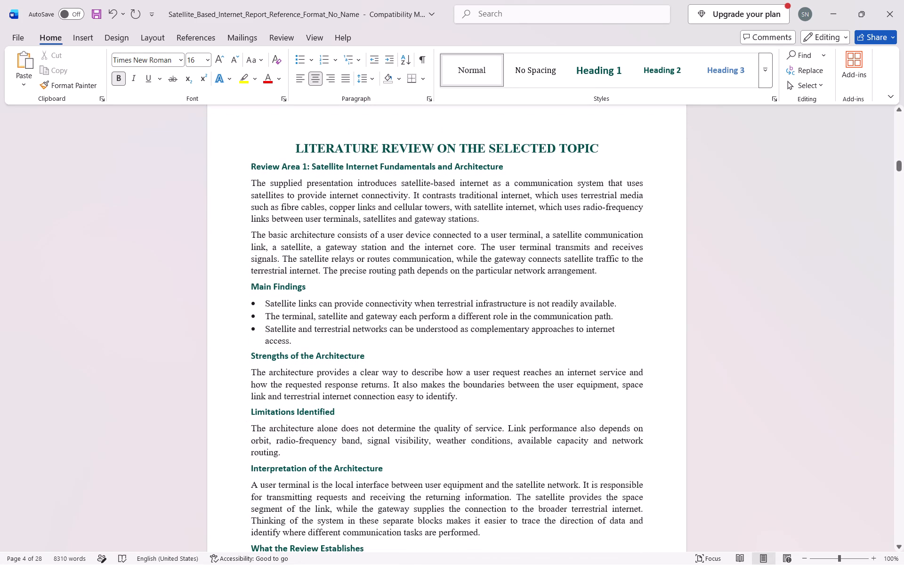
scroll(543, 428, down, 1)
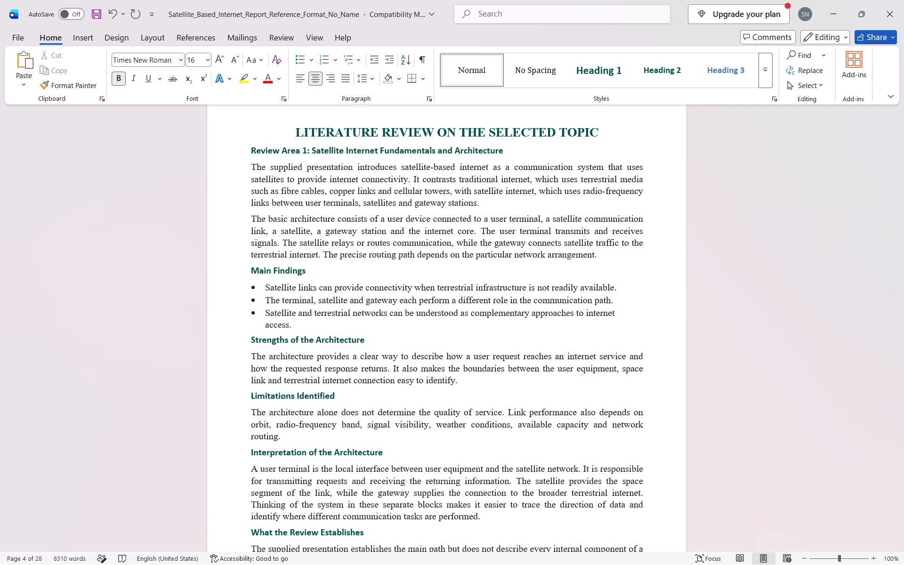
scroll(371, 396, down, 2)
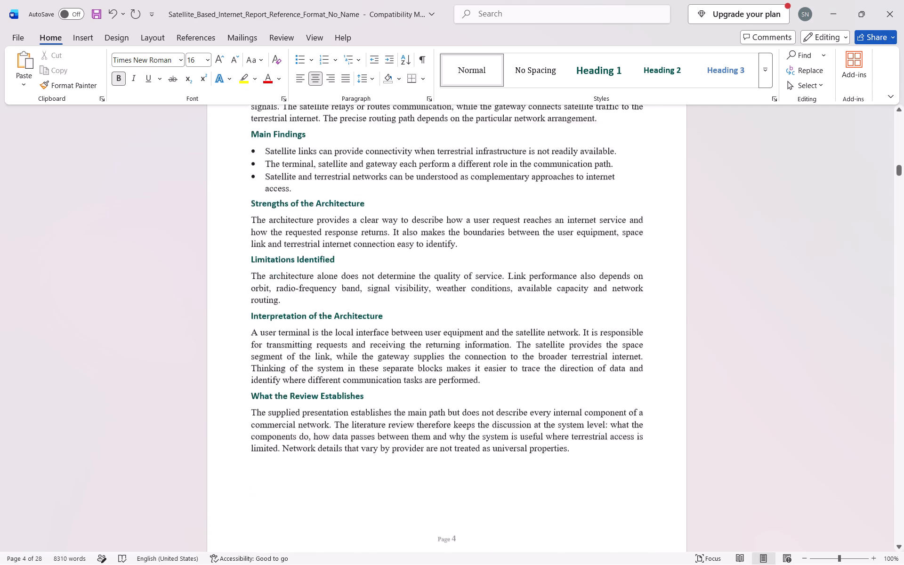
scroll(371, 396, down, 4)
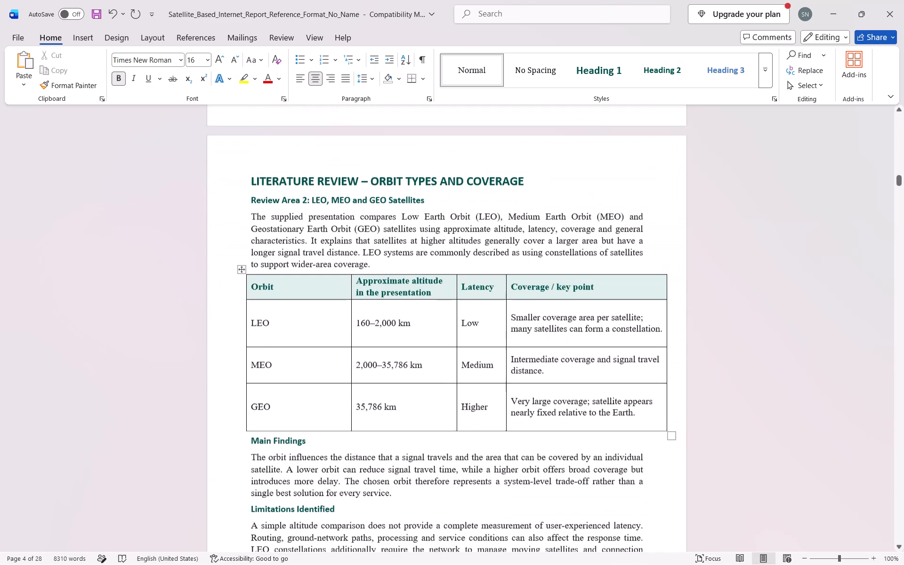
scroll(352, 434, down, 1)
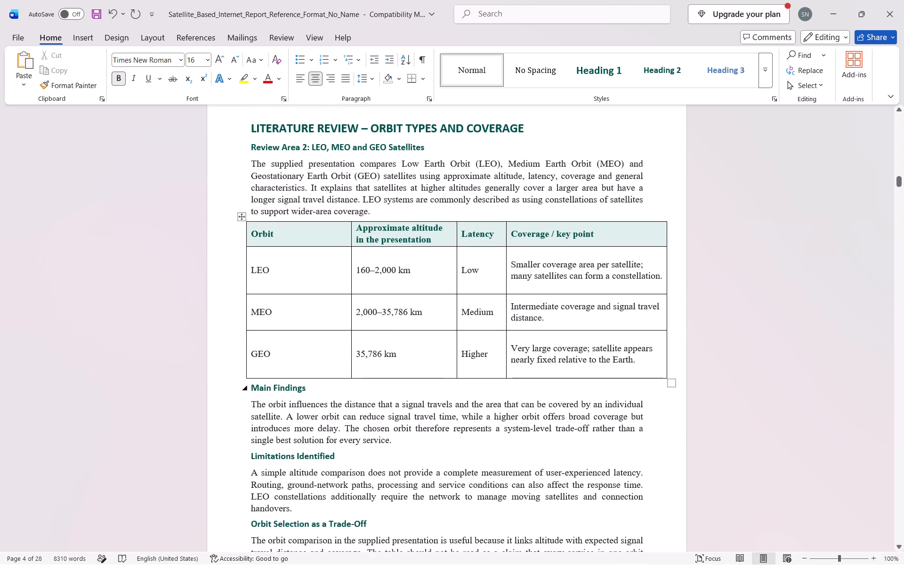
drag(674, 384, 674, 361)
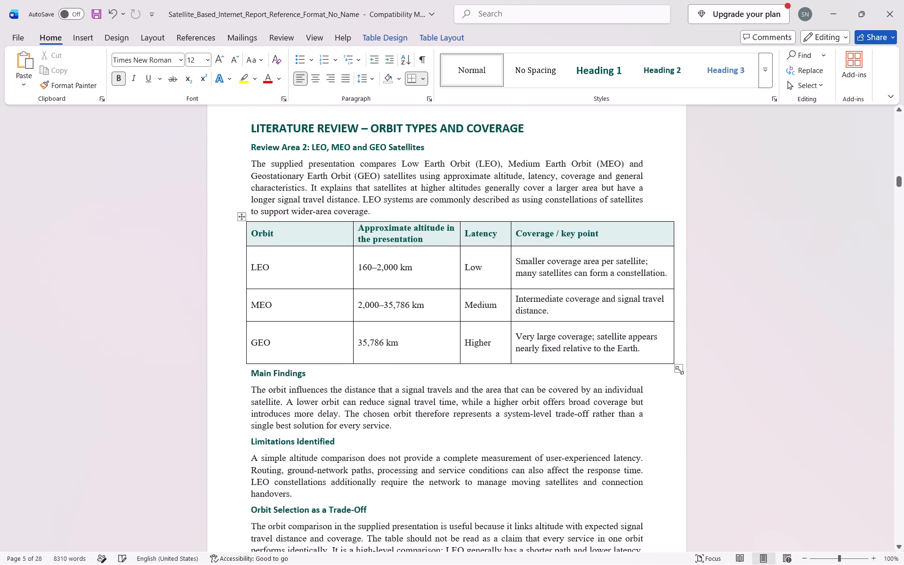
drag(679, 370, 675, 352)
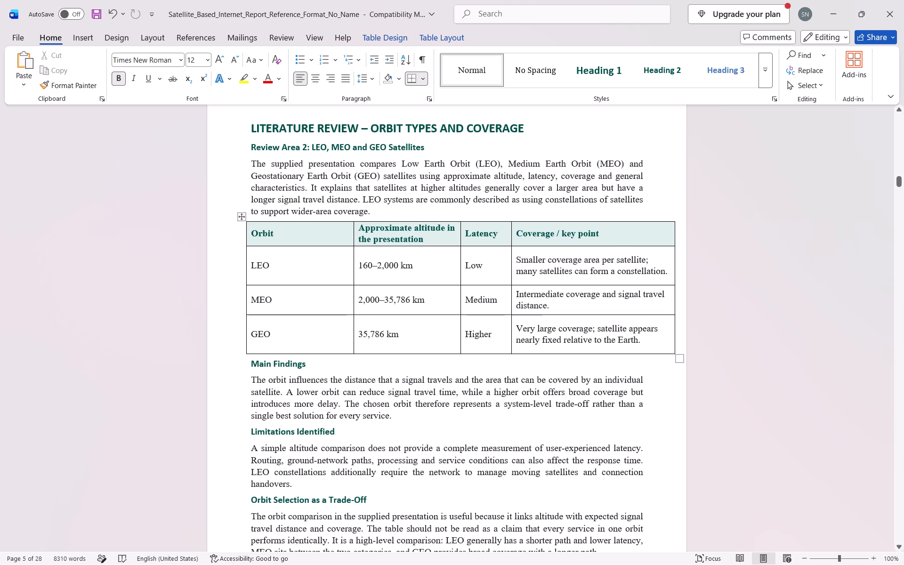
Narrow the first column of the RF bands table on page 6 and extend the table's right edge past the text margin.
scroll(654, 371, down, 3)
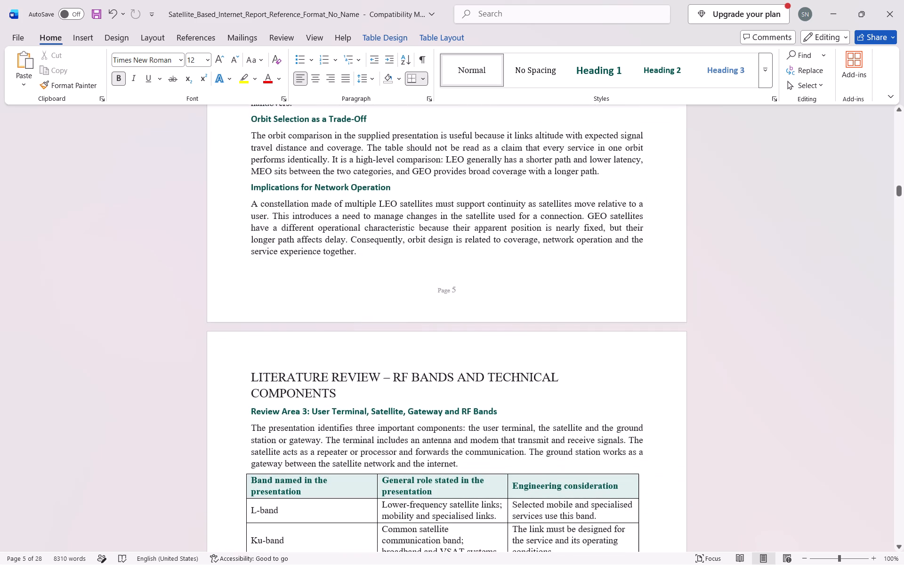
scroll(580, 427, down, 1)
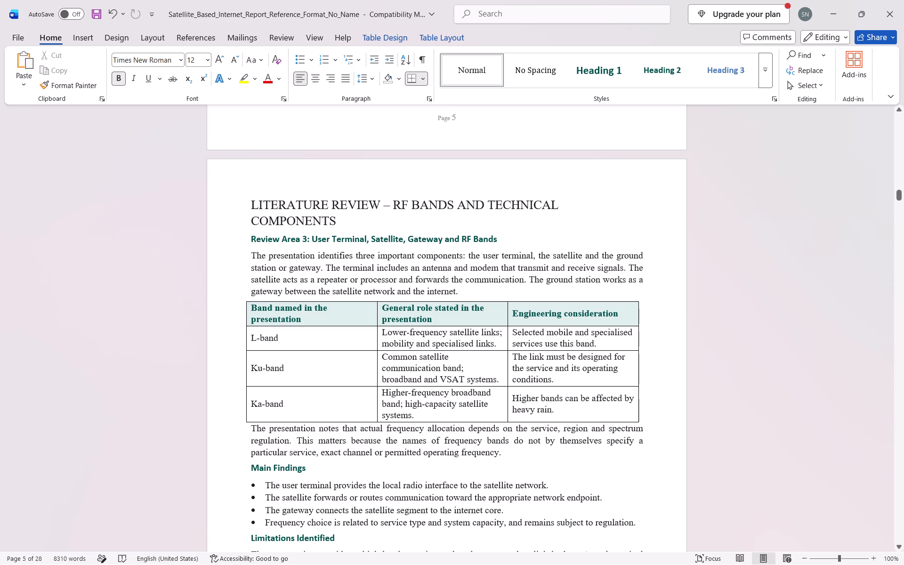
drag(376, 365, 341, 367)
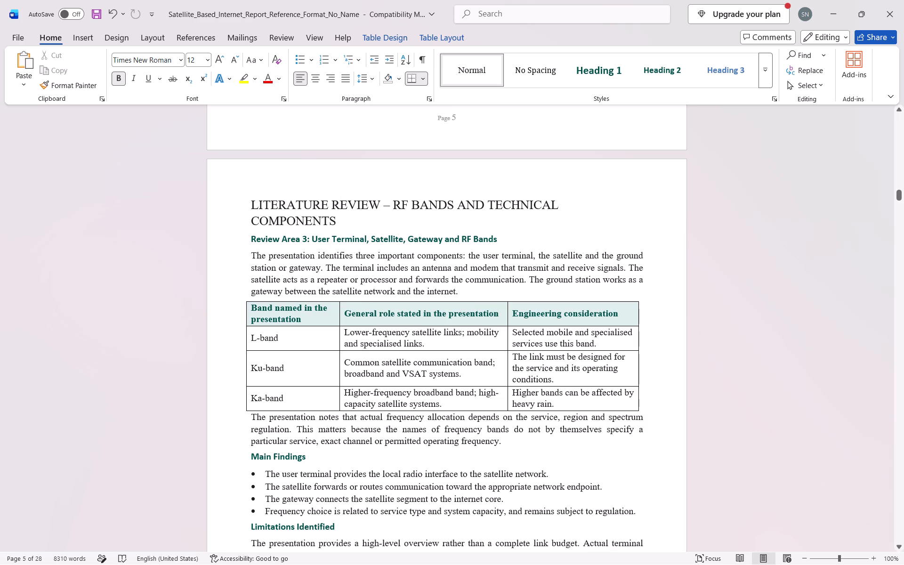
drag(637, 367, 653, 367)
drag(653, 367, 656, 367)
Apply a Box page border with a 3 pt thick-and-thin line style to the whole document.
scroll(580, 523, down, 3)
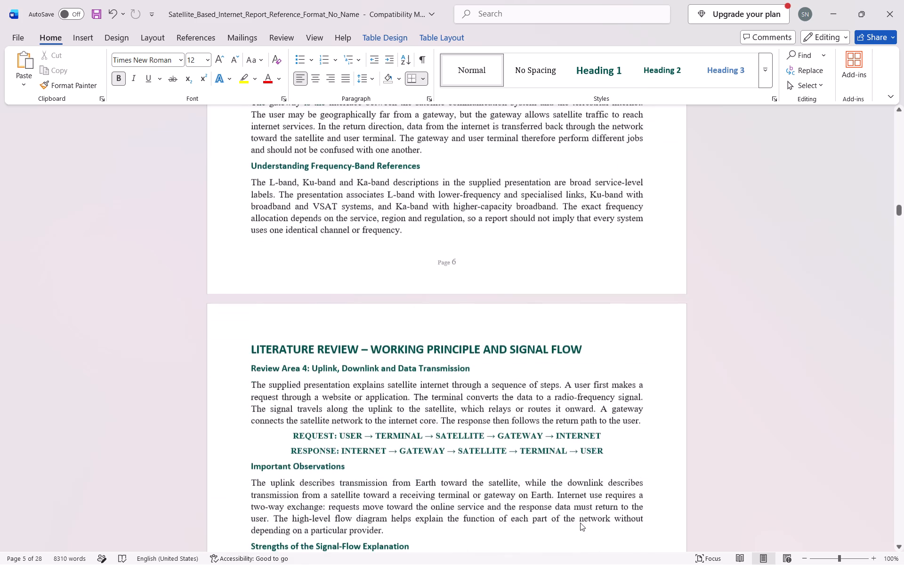
scroll(580, 523, down, 2)
scroll(580, 523, up, 7)
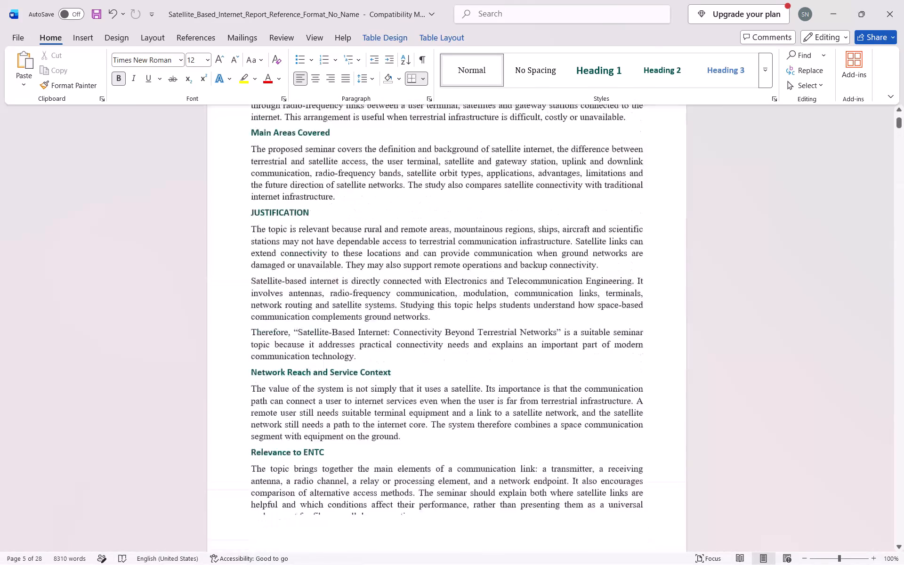
scroll(580, 523, up, 1)
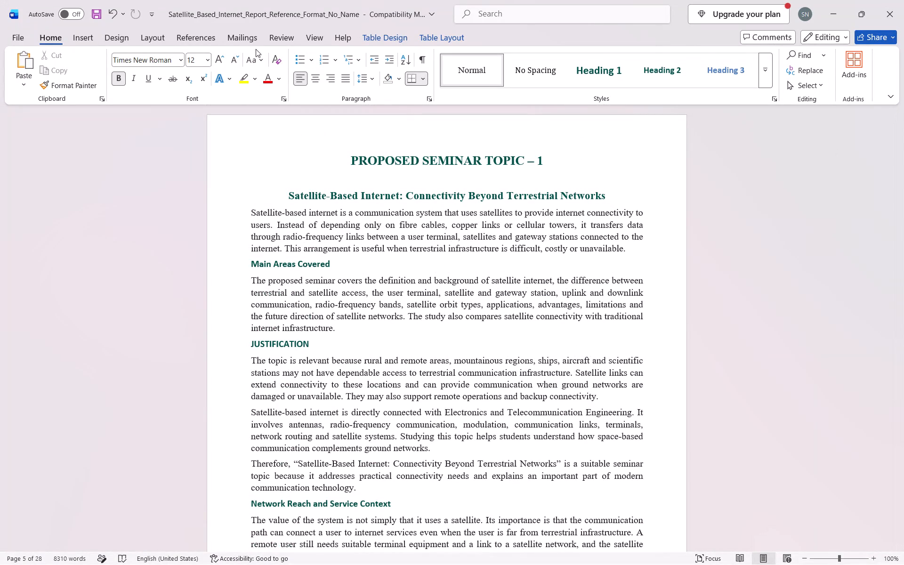
click(121, 35)
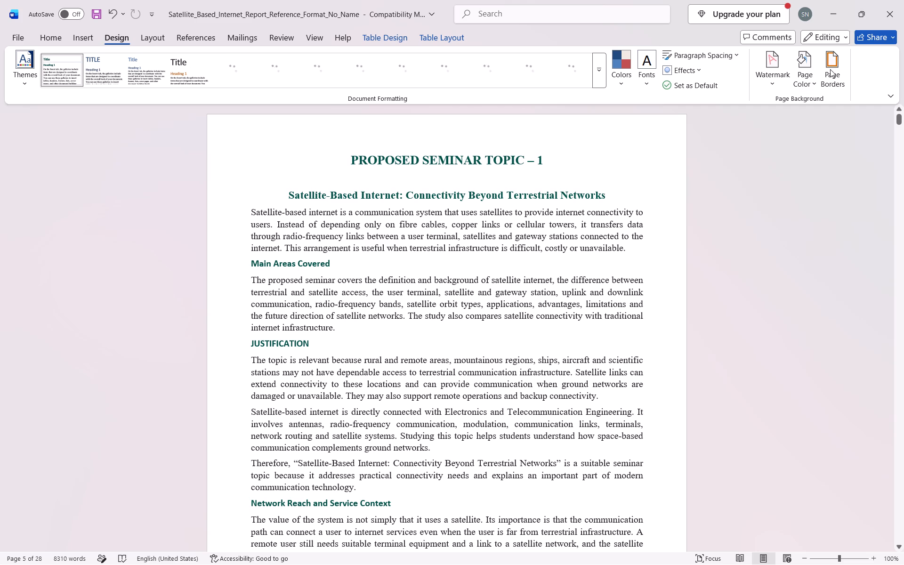
click(831, 69)
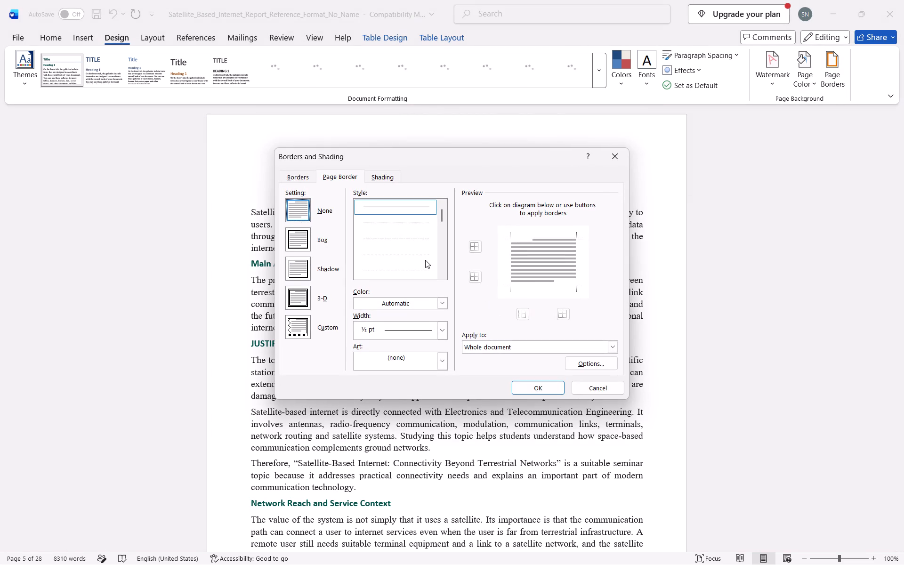
click(298, 246)
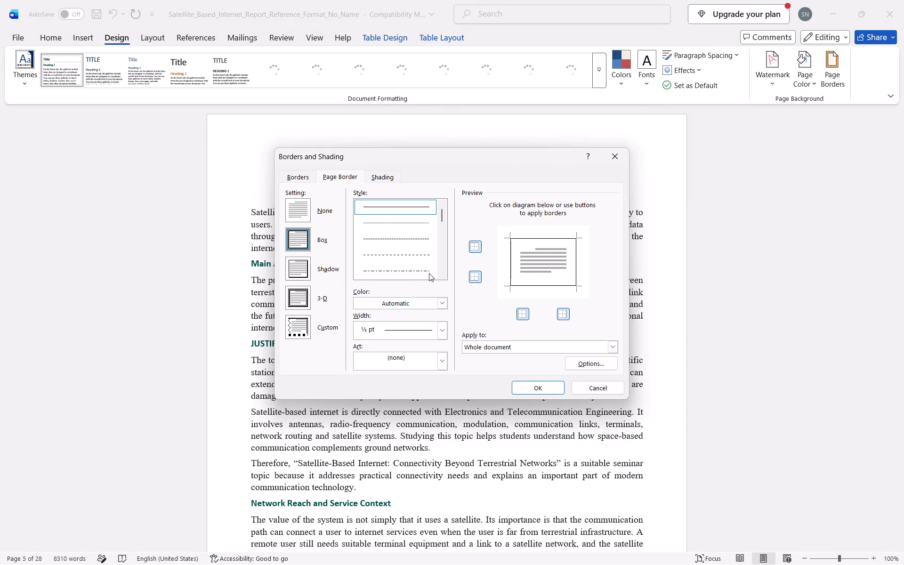
scroll(436, 249, down, 1)
scroll(412, 260, up, 1)
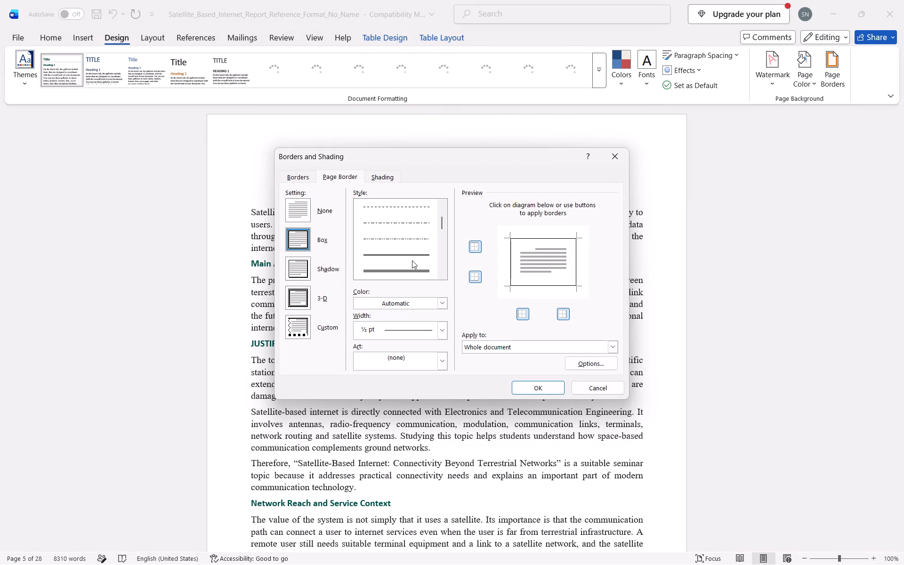
drag(441, 221, 441, 227)
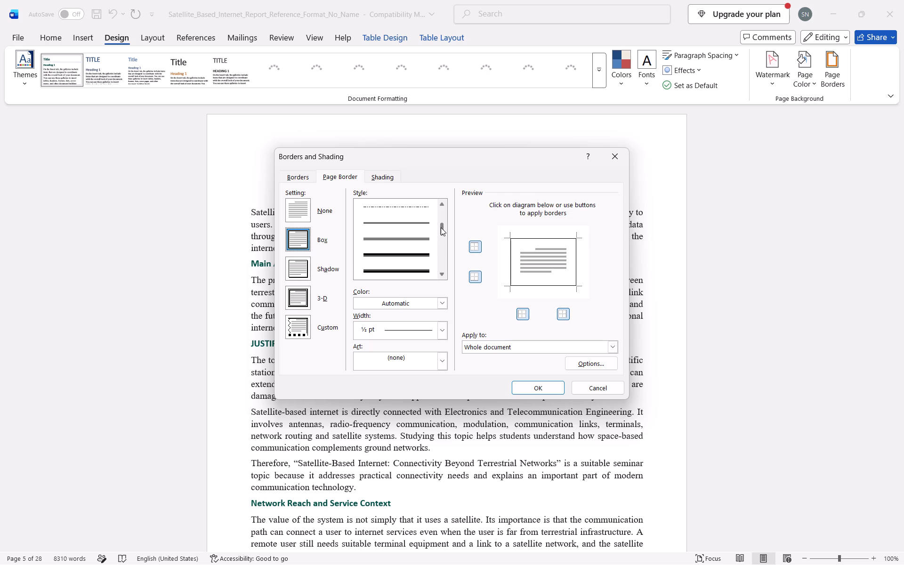
drag(441, 227, 441, 229)
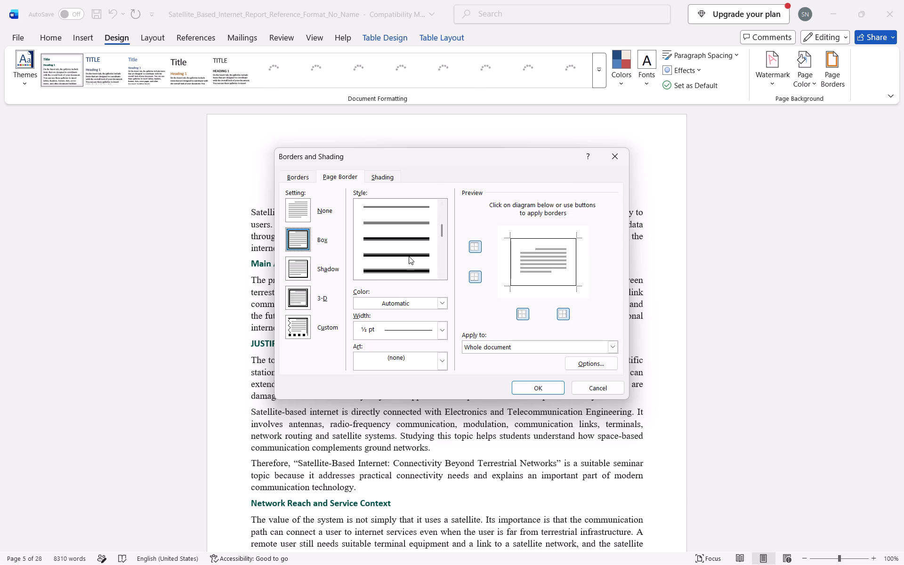
click(409, 257)
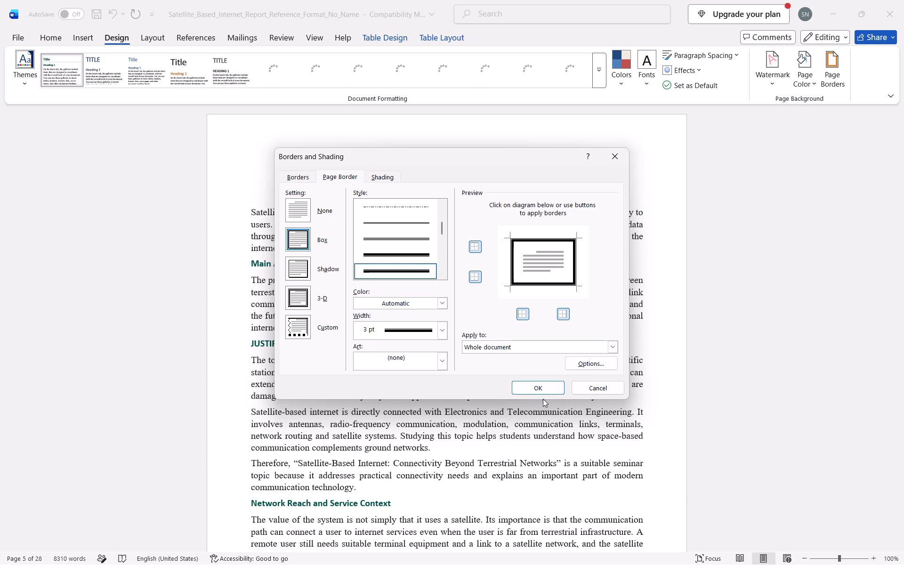
click(538, 385)
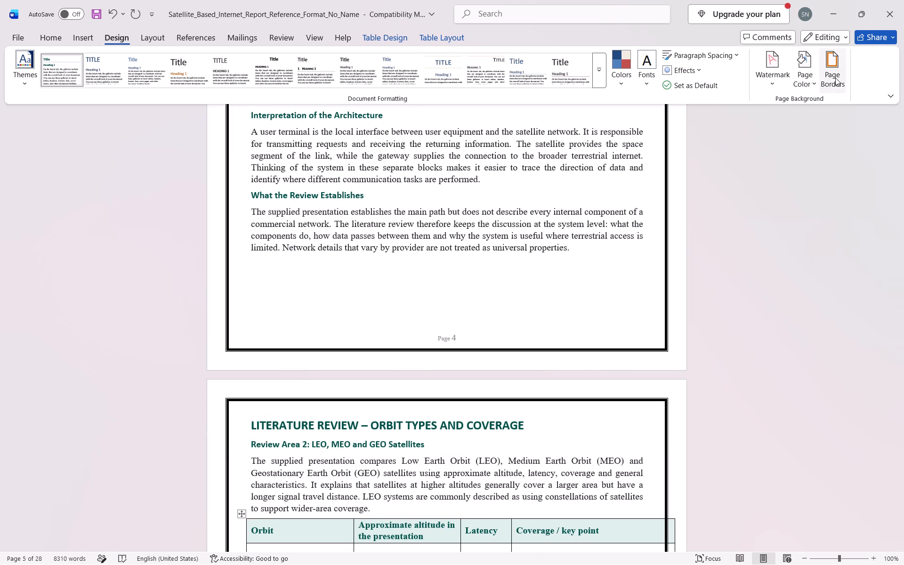
Change the page border to the adjacent thick-and-thin line style listed just before the current one, with a width of 2 ¼ pt.
click(835, 78)
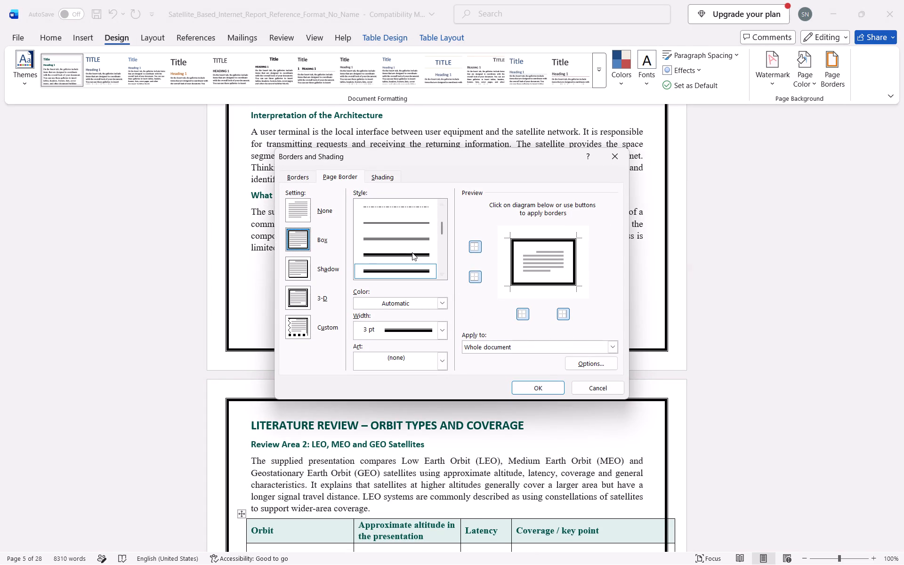
click(412, 252)
click(444, 330)
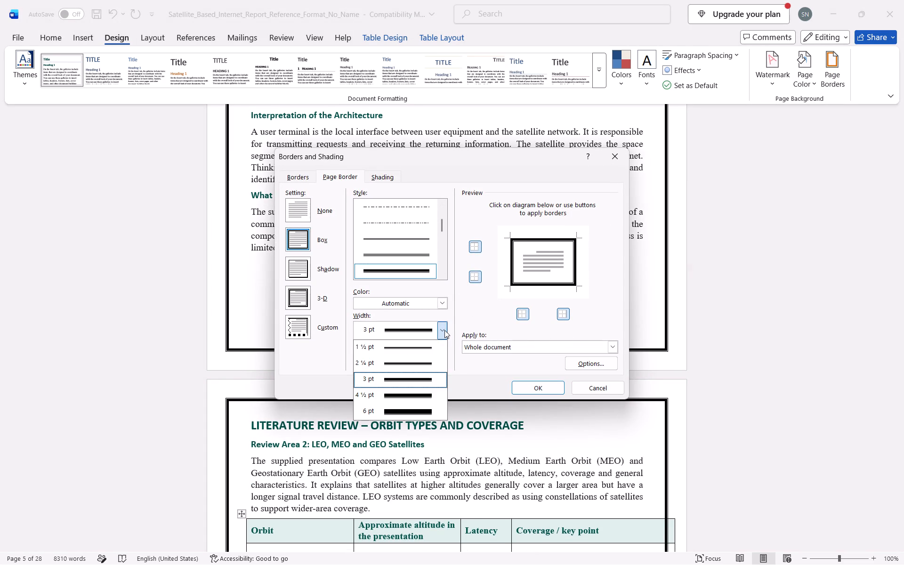
click(420, 364)
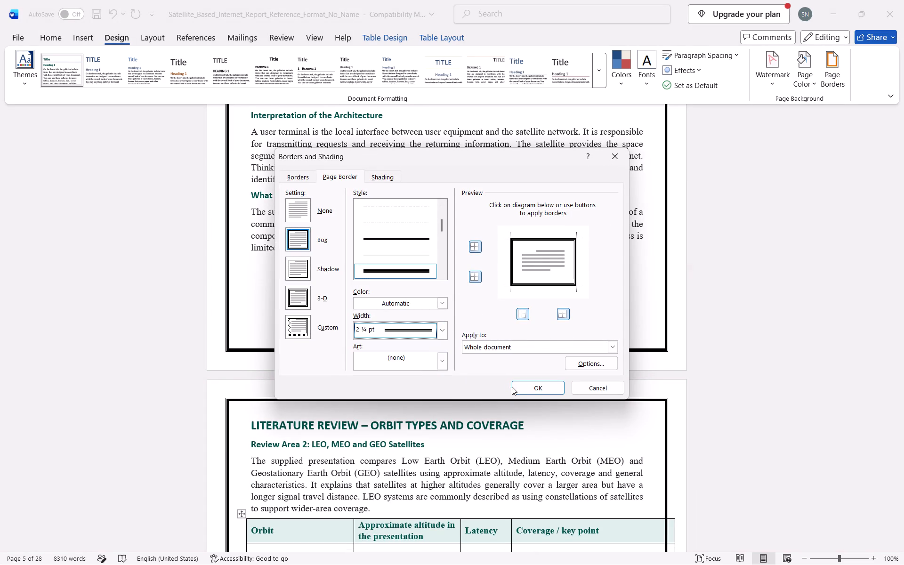
click(529, 387)
Review how the page border frames the proposed topic pages and the first literature review page.
scroll(366, 460, up, 1)
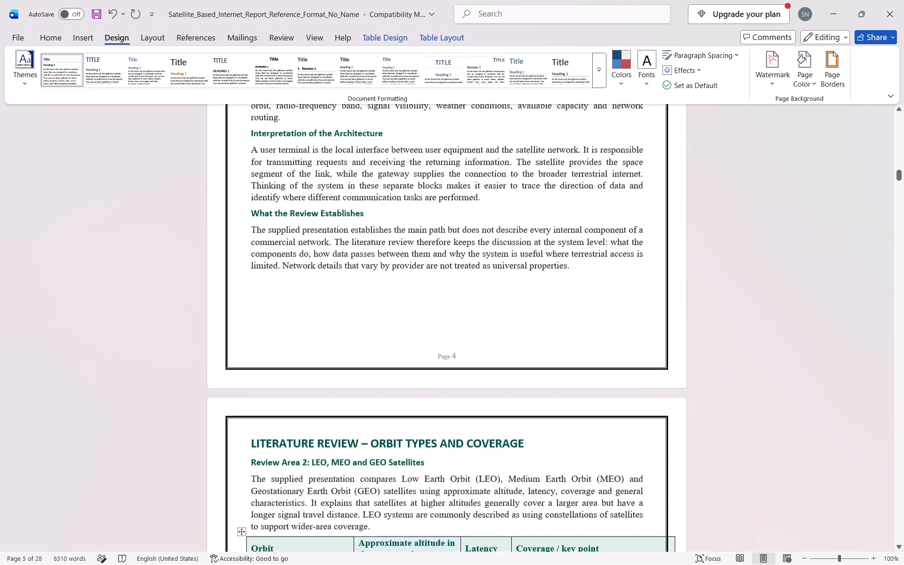
scroll(366, 460, up, 5)
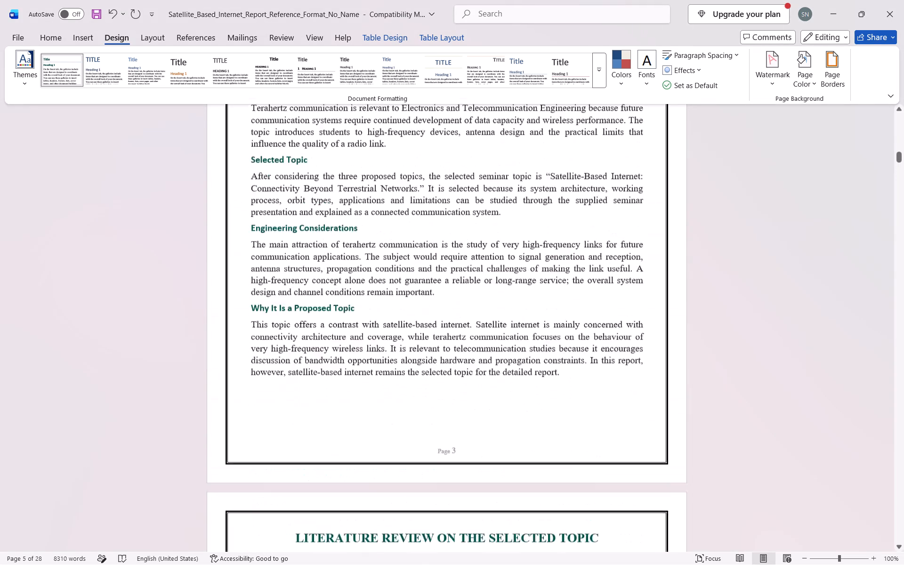
scroll(366, 460, up, 5)
scroll(366, 460, down, 2)
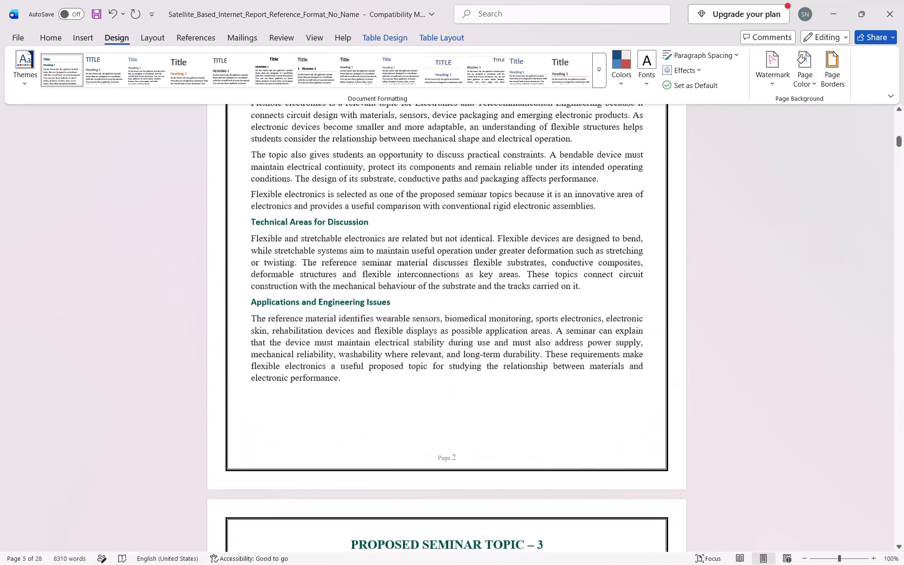
scroll(366, 460, down, 4)
scroll(366, 460, up, 1)
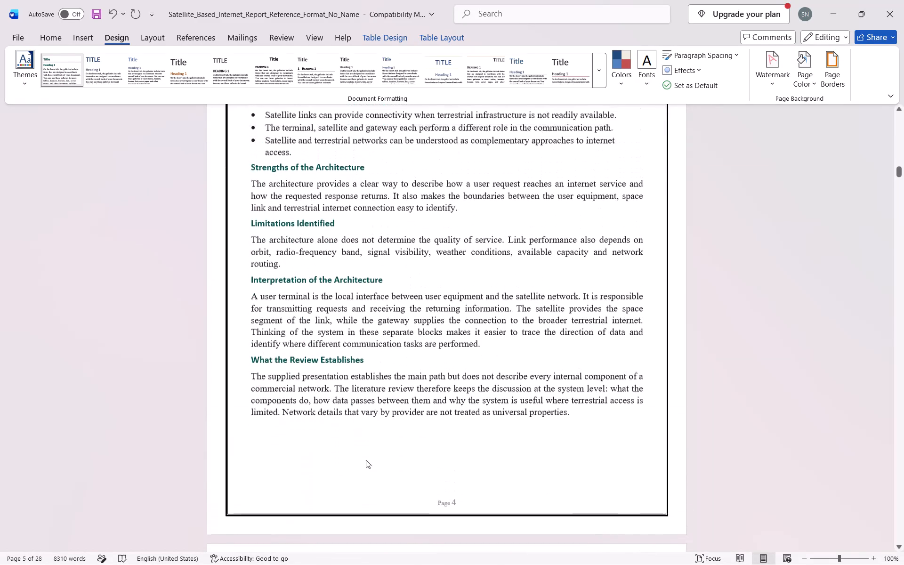
scroll(366, 460, up, 1)
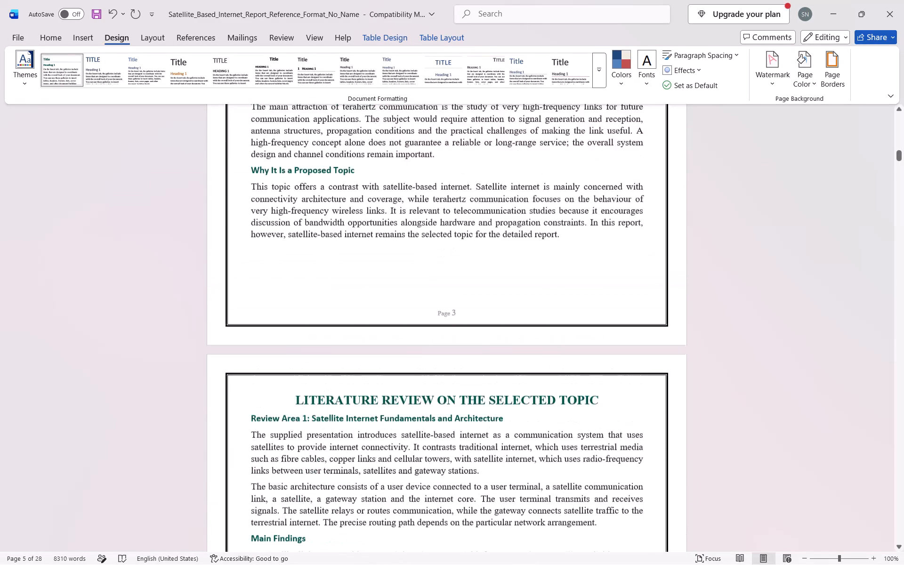
scroll(366, 460, up, 1)
Insert a blank line below the LITERATURE REVIEW ON THE SELECTED TOPIC heading.
scroll(398, 489, down, 2)
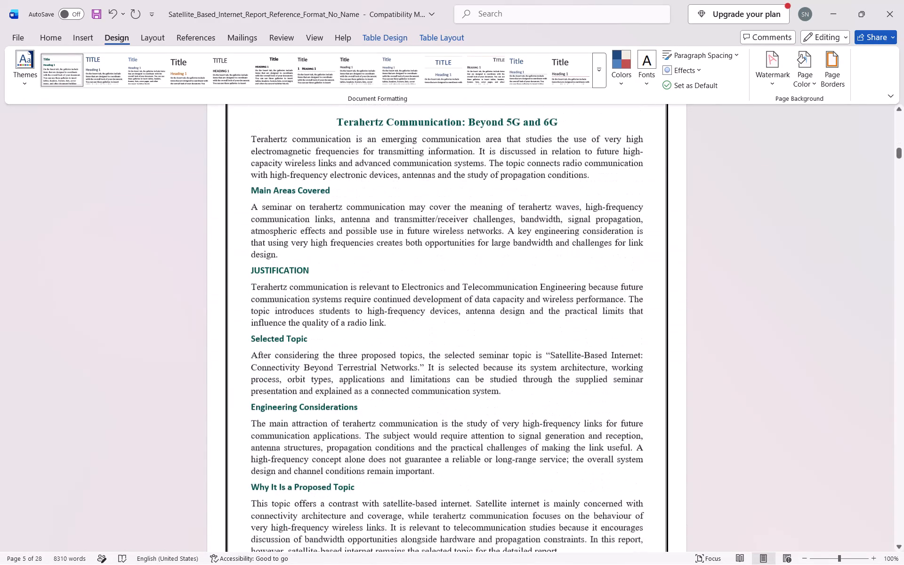
scroll(398, 489, down, 3)
click(600, 331)
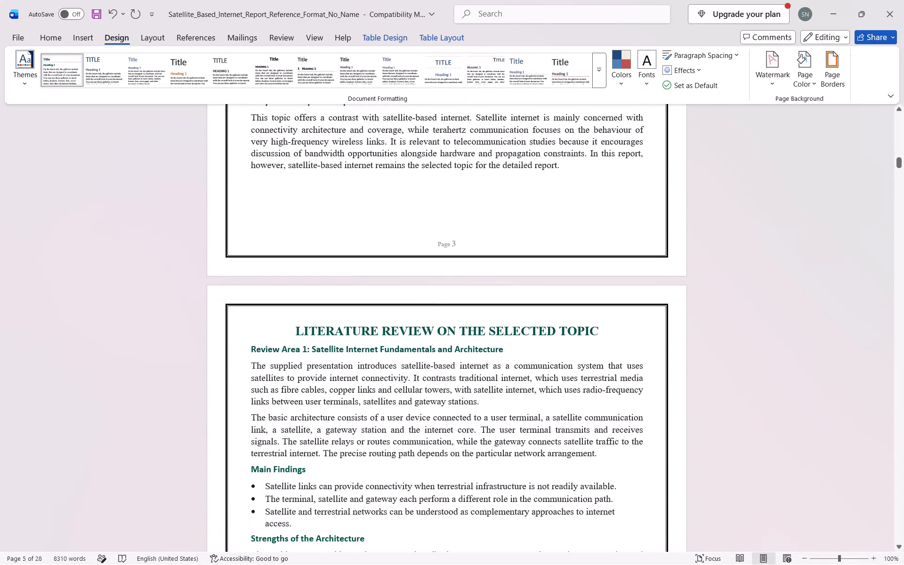
key(Return)
Review the remaining literature review pages and the peer feedback page for heading spacing, table fit and blank pages.
scroll(600, 331, down, 2)
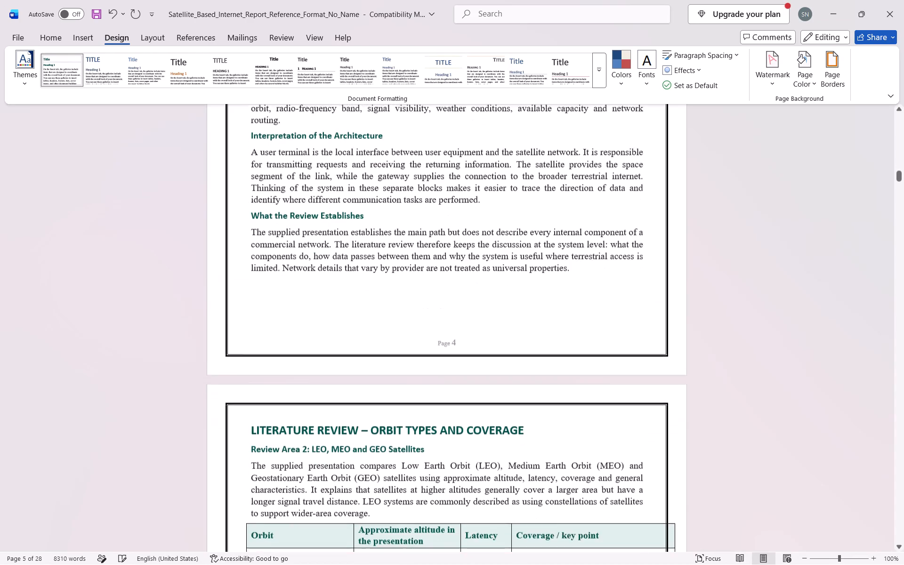
scroll(600, 331, down, 1)
click(530, 379)
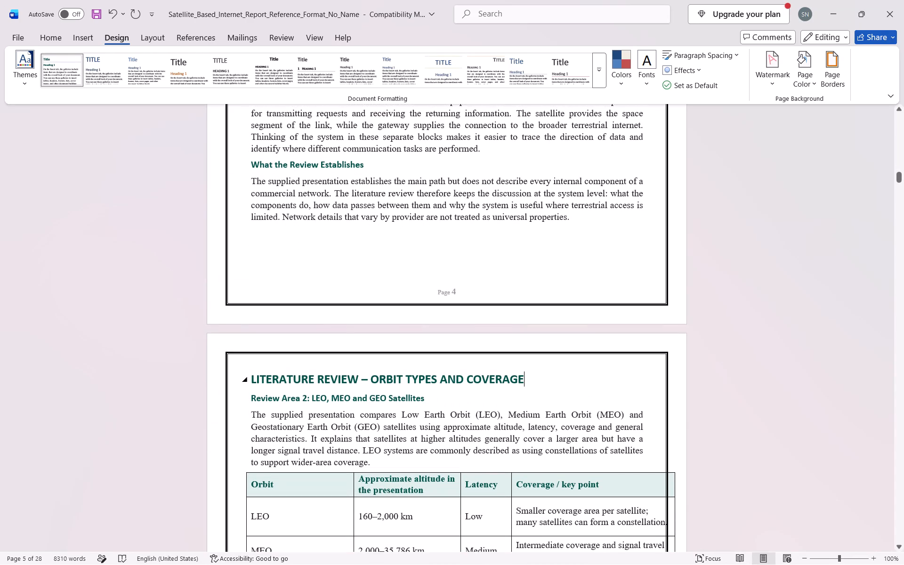
scroll(530, 379, down, 3)
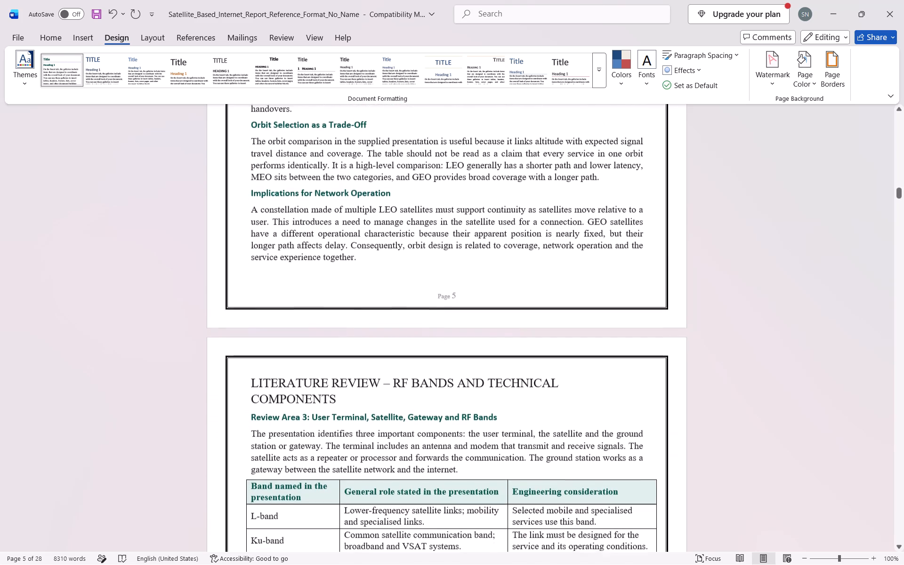
scroll(530, 379, down, 2)
scroll(483, 387, down, 5)
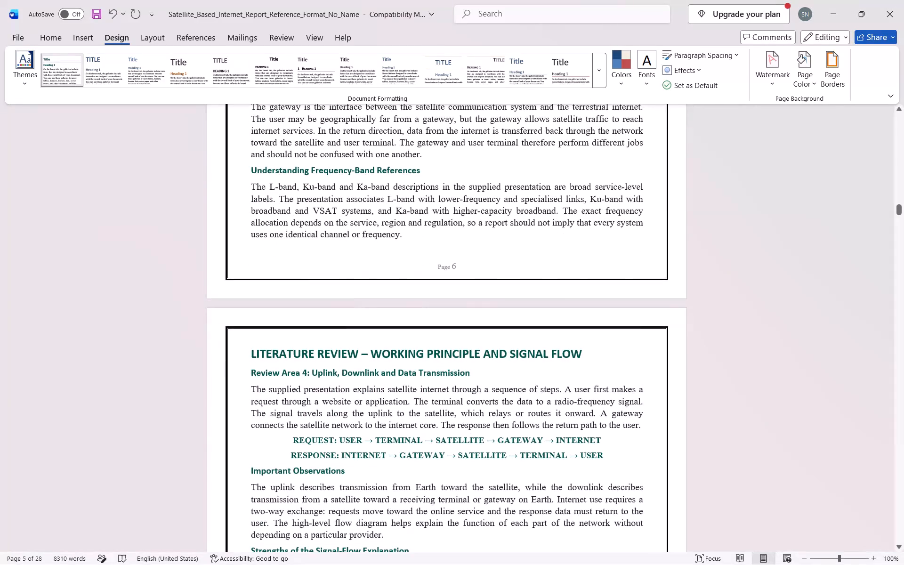
scroll(483, 387, down, 1)
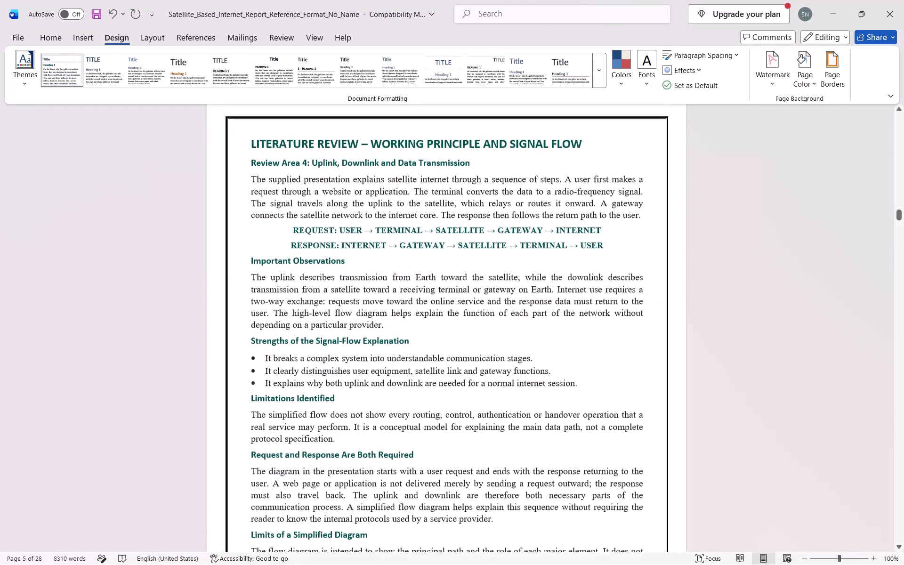
scroll(497, 360, down, 2)
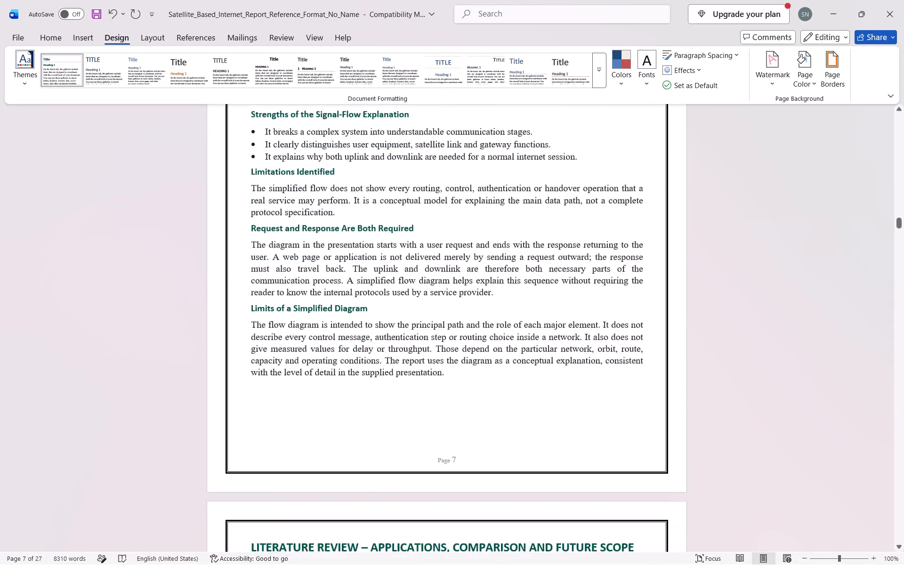
scroll(497, 360, down, 2)
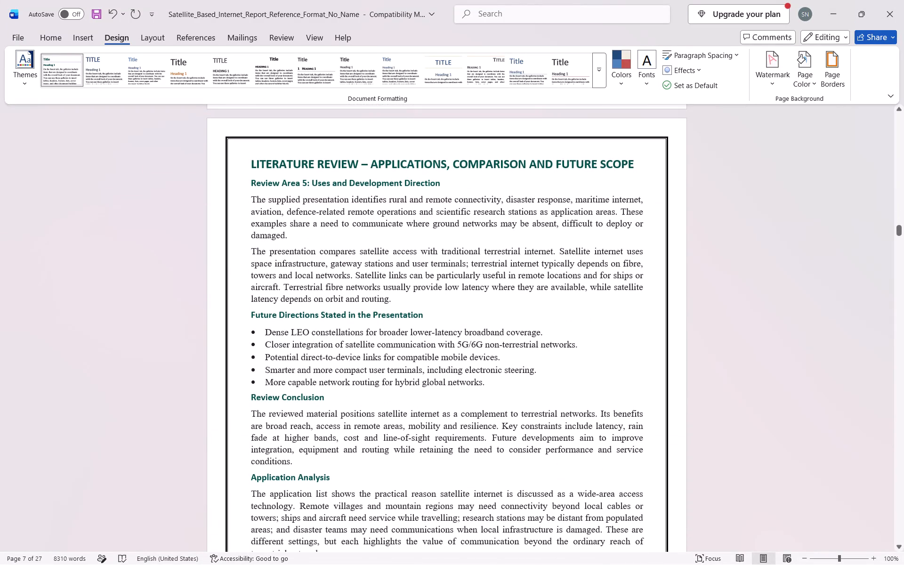
scroll(497, 360, down, 1)
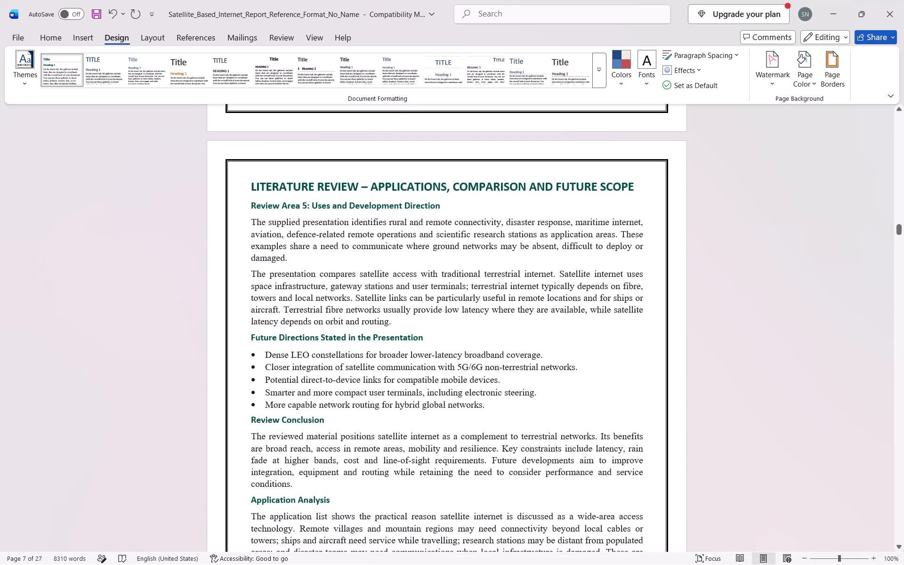
scroll(497, 360, down, 1)
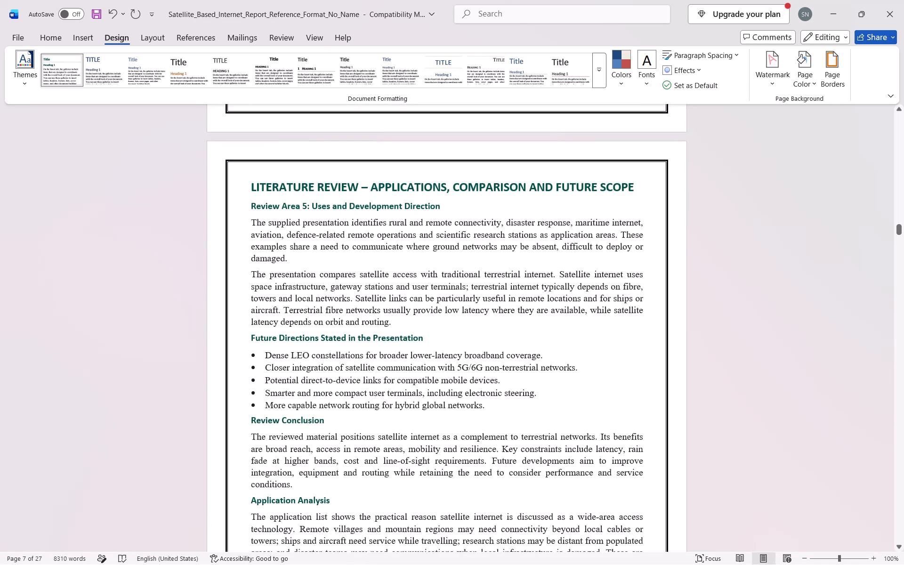
scroll(497, 360, down, 1)
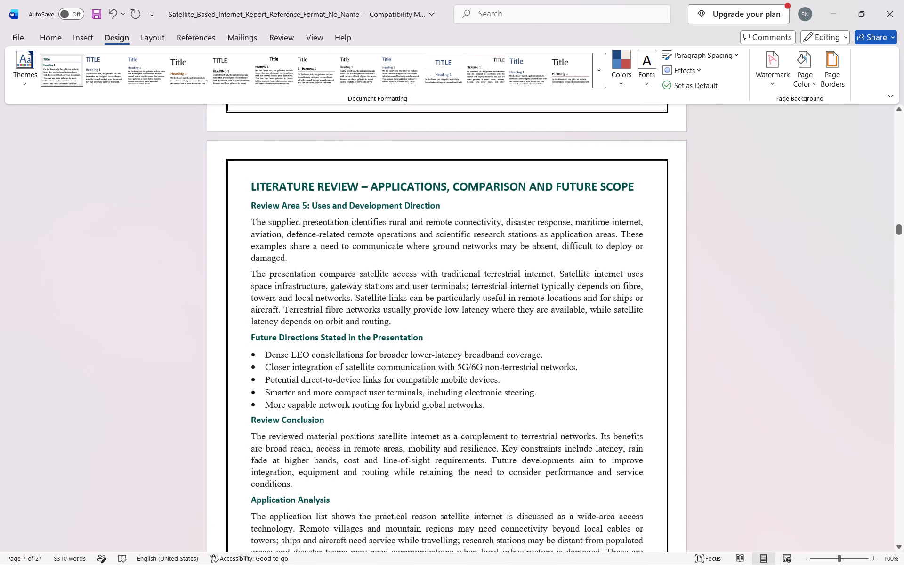
scroll(497, 360, down, 4)
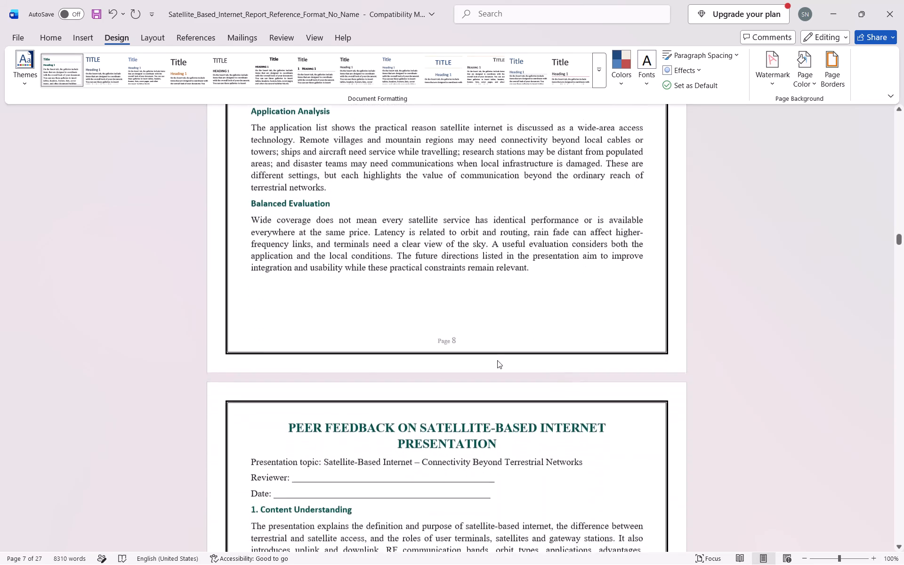
scroll(497, 360, down, 2)
scroll(444, 418, down, 1)
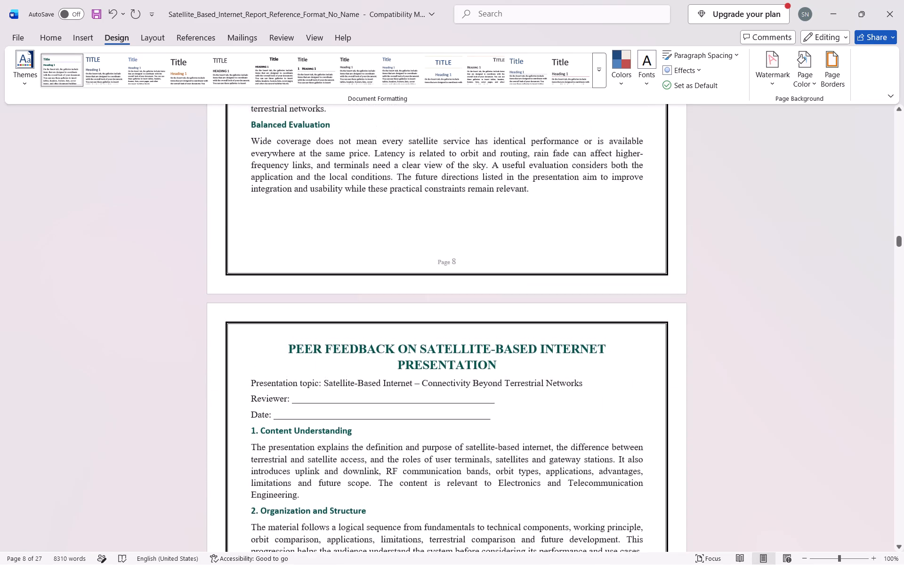
scroll(444, 418, down, 2)
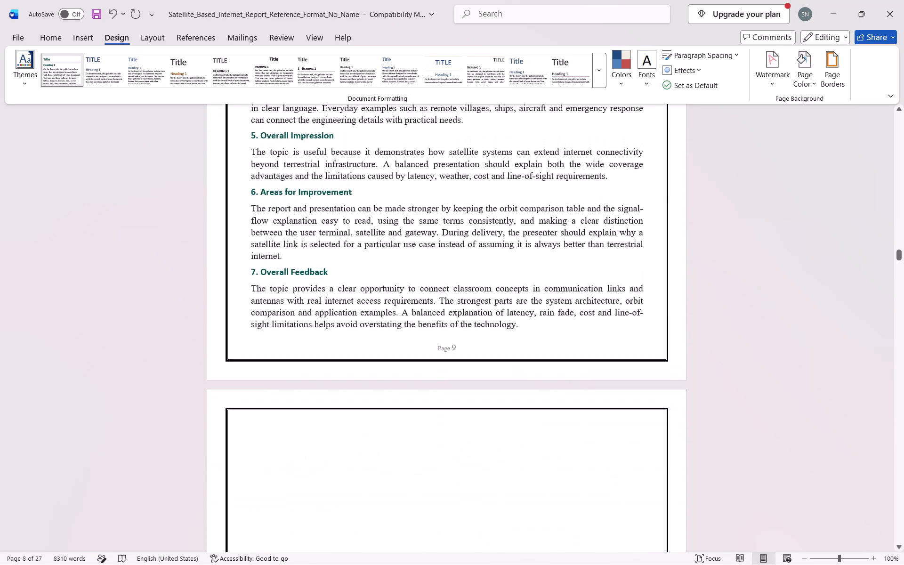
scroll(444, 418, down, 2)
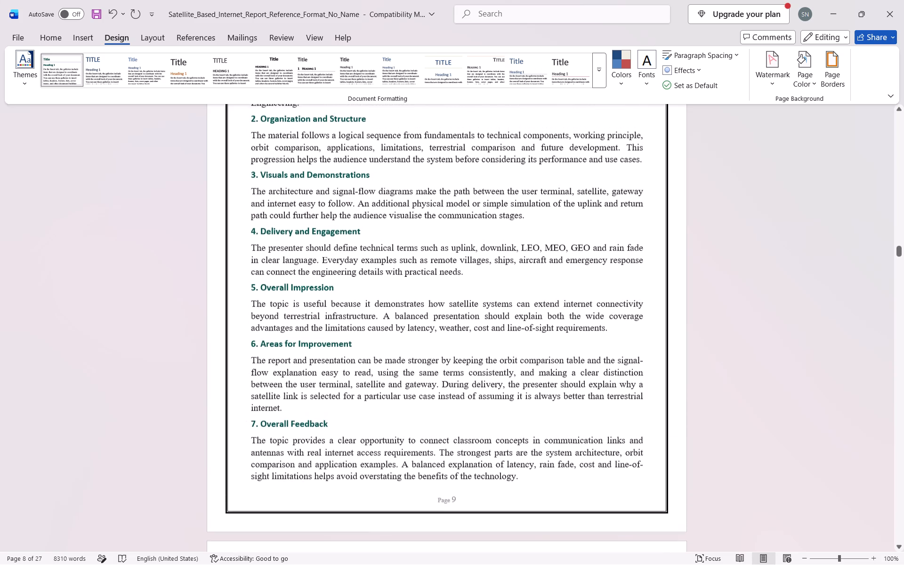
Remove the blank page between the peer feedback page and the INDEX page, and centre the INDEX heading again.
scroll(444, 418, down, 2)
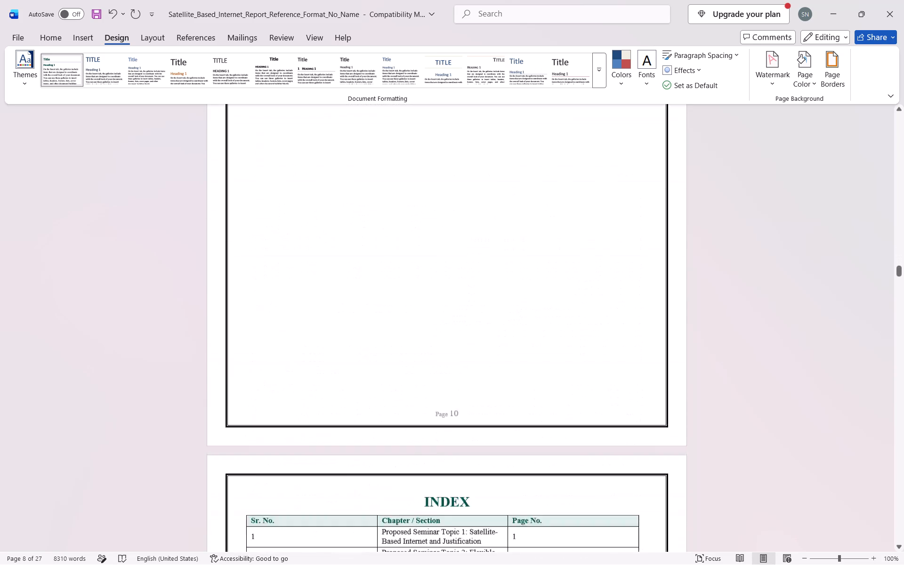
scroll(444, 418, down, 1)
click(423, 298)
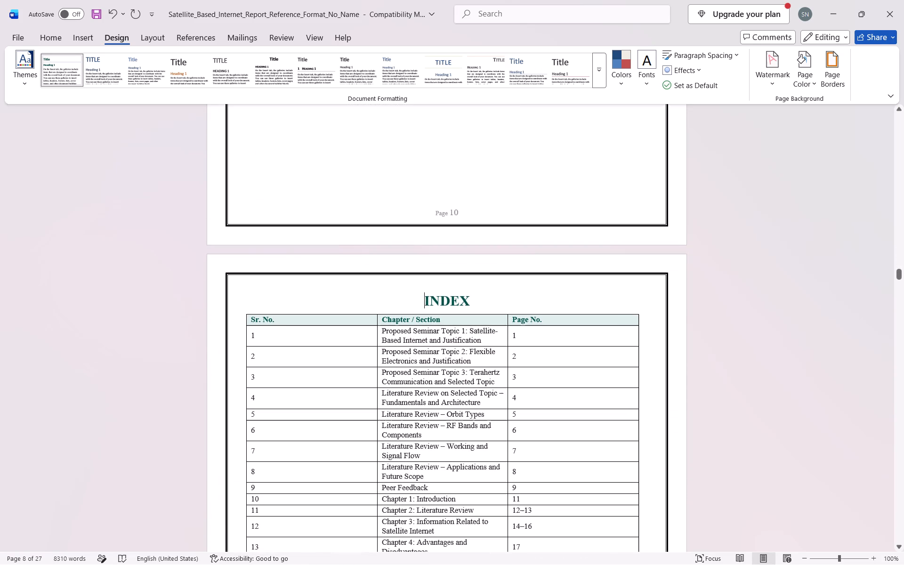
key(BackSpace)
key(BackSpace)
scroll(423, 298, up, 4)
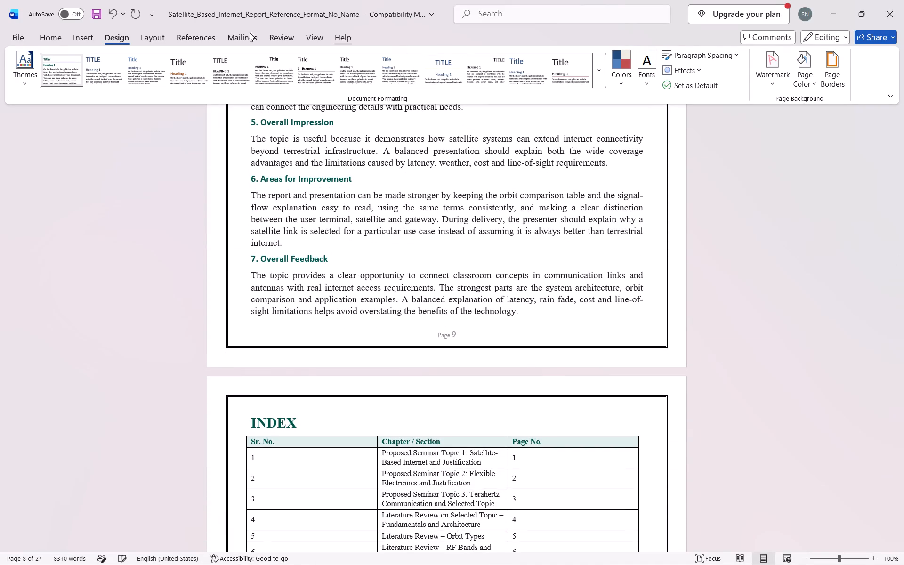
click(54, 39)
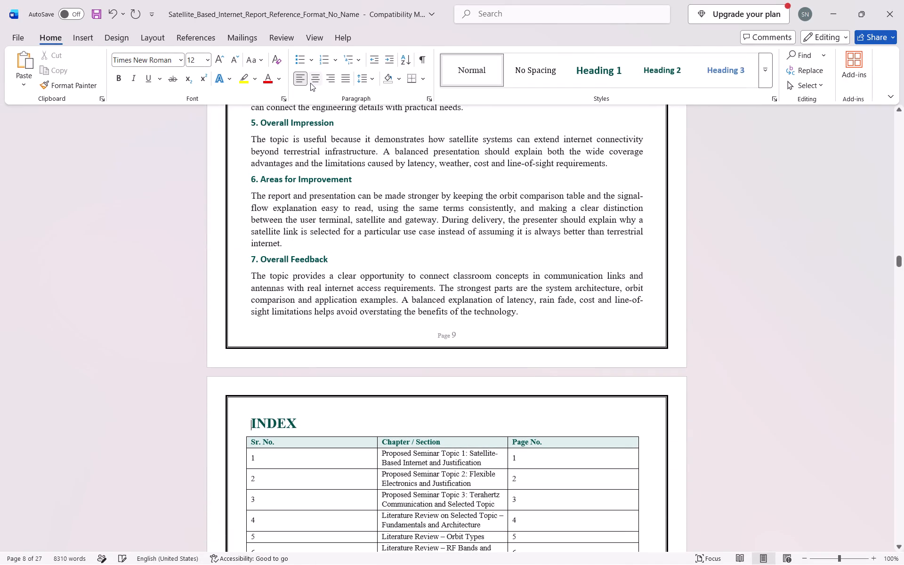
click(313, 81)
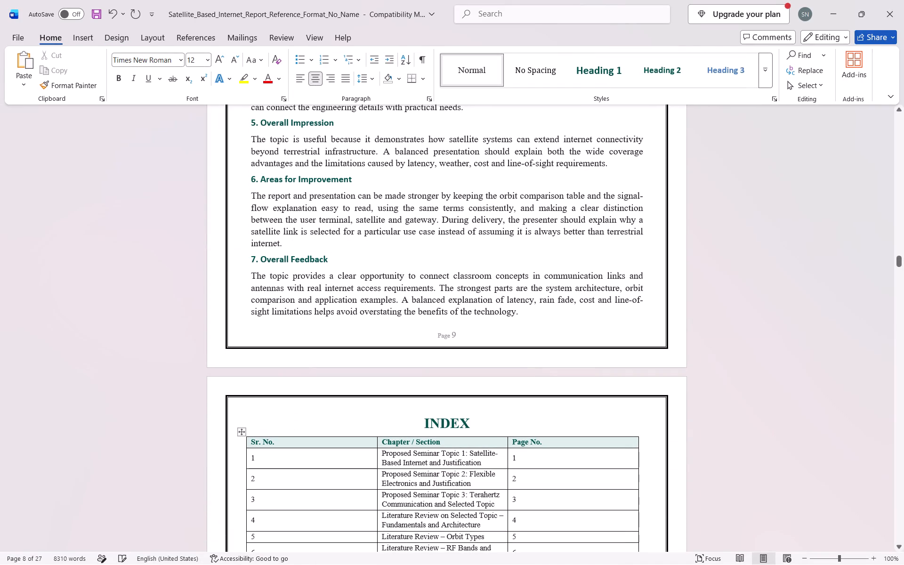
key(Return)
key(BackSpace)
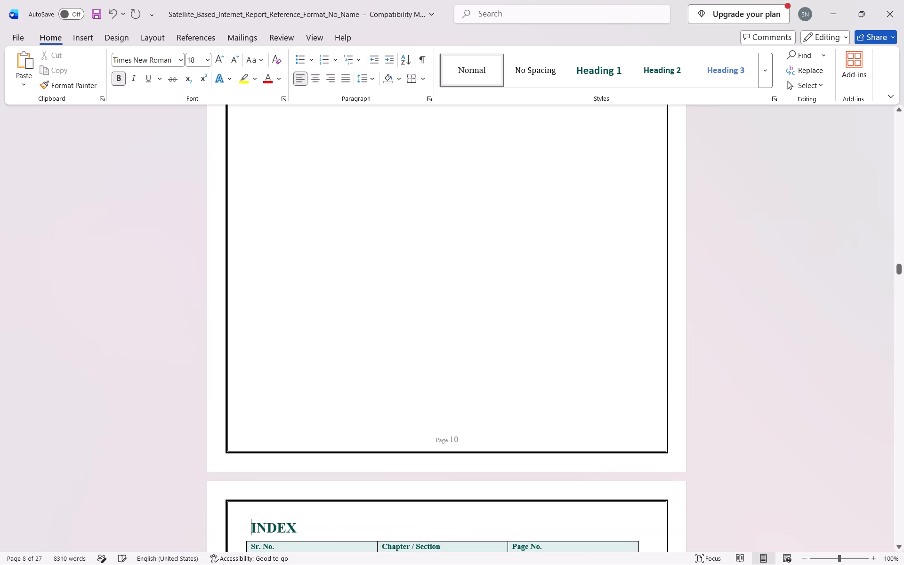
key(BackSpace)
Insert a blank line between the INDEX heading and its table.
scroll(466, 427, up, 1)
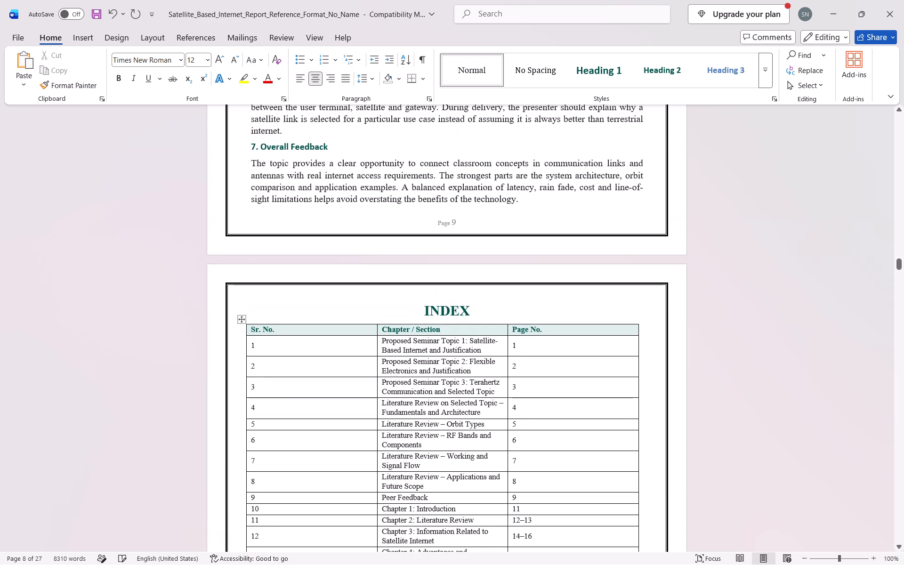
click(477, 307)
key(Return)
Enlarge the text of the whole INDEX table, bringing its entries to 12 pt.
scroll(477, 307, down, 1)
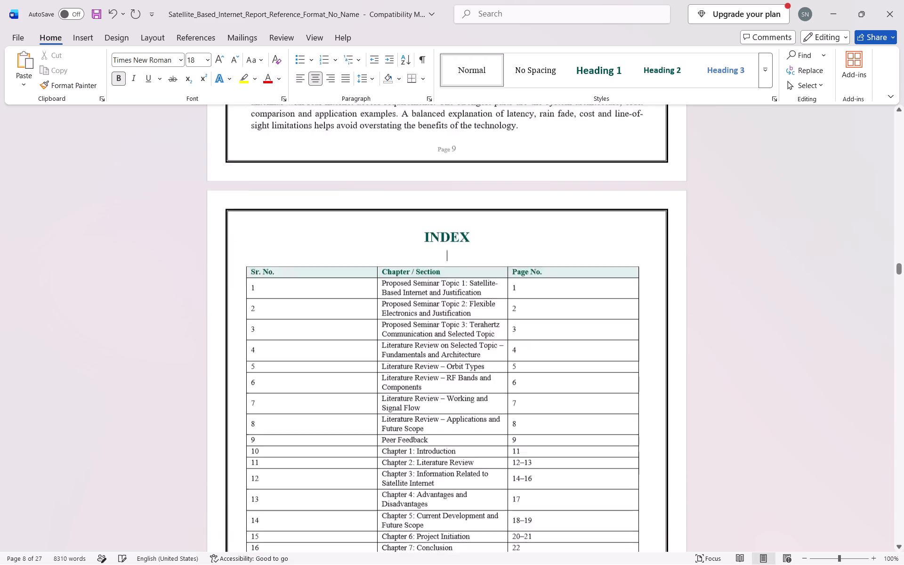
scroll(477, 307, down, 1)
scroll(369, 184, up, 1)
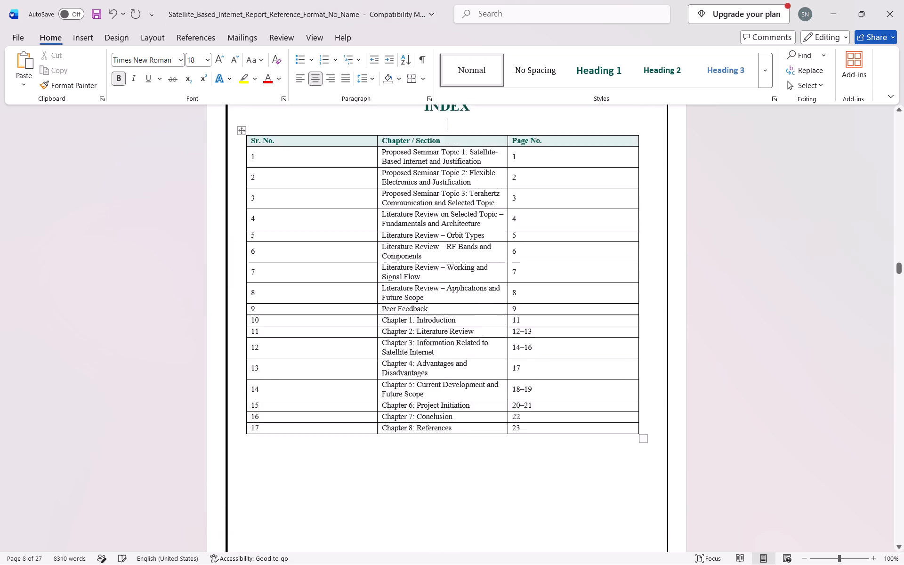
scroll(369, 184, up, 1)
click(241, 225)
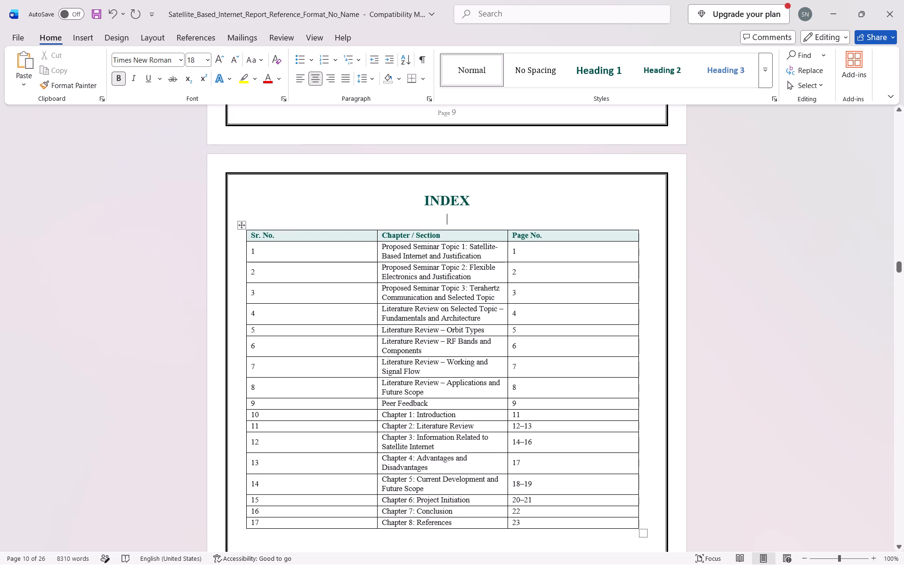
click(241, 225)
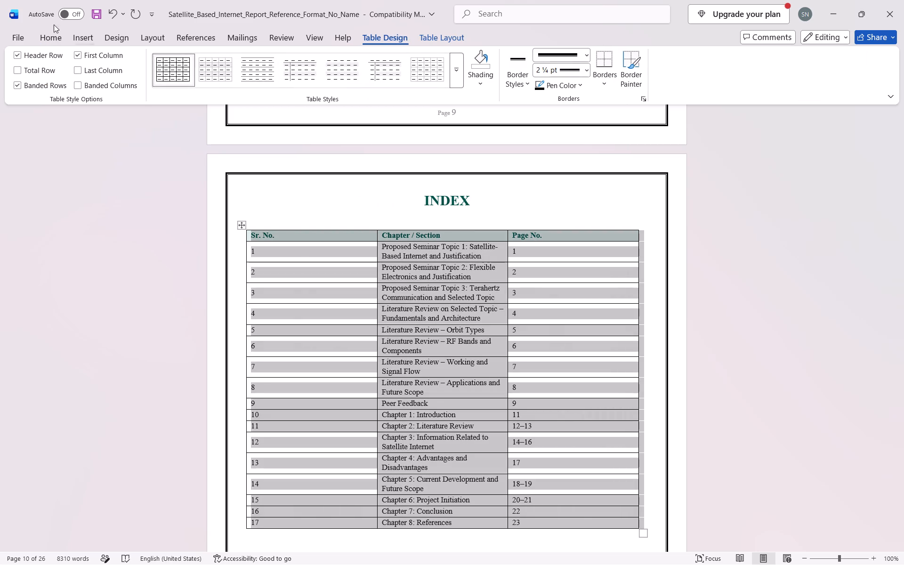
click(50, 43)
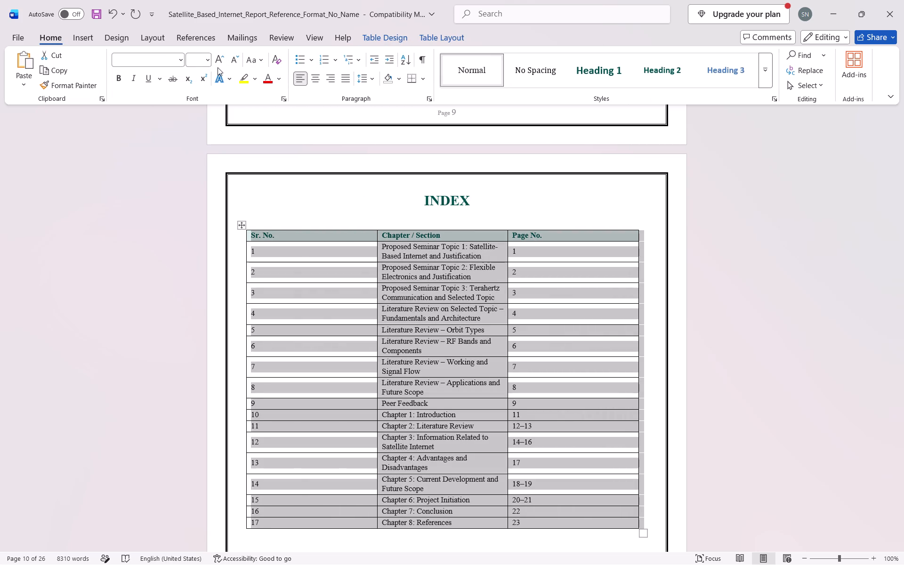
click(218, 67)
click(220, 57)
click(220, 57)
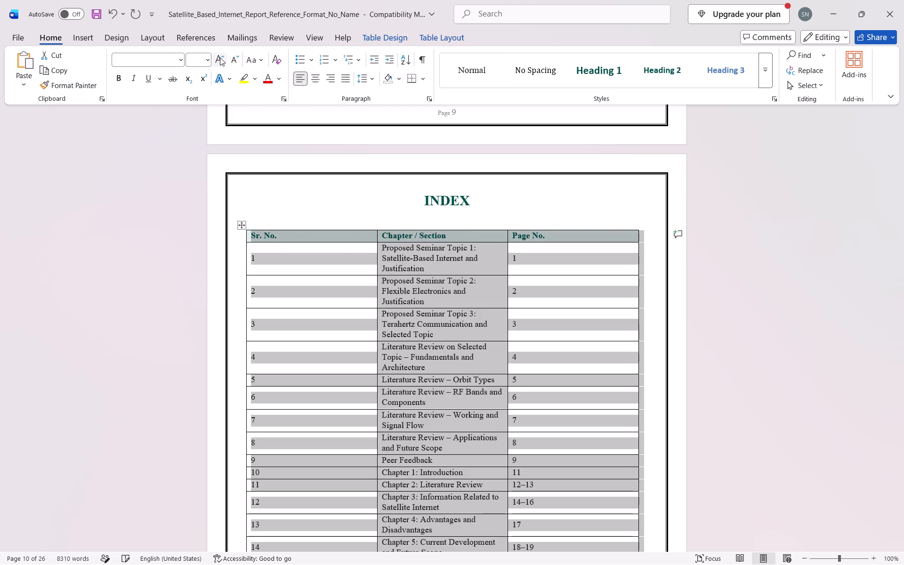
click(387, 245)
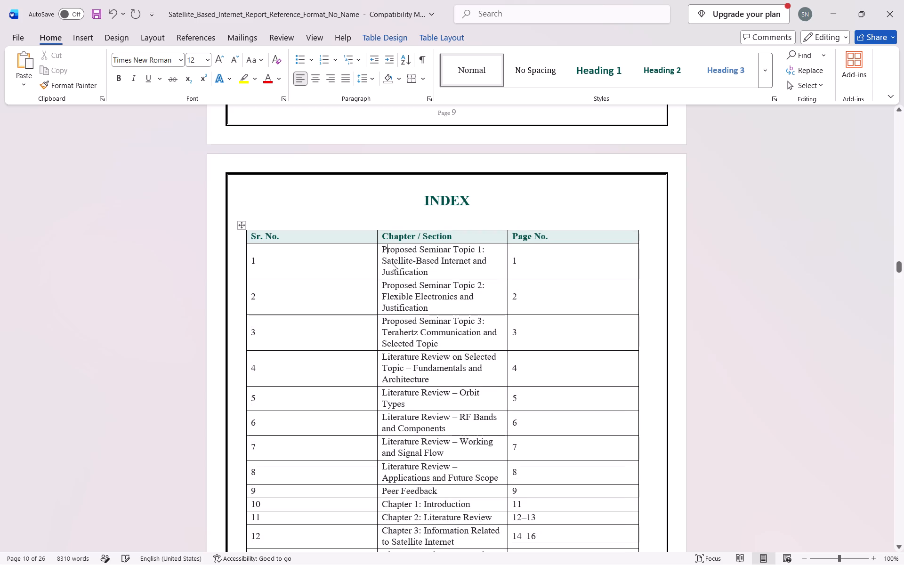
Narrow the INDEX table's Sr. No. column to fit its header and widen the Chapter / Section column into the Page No. column.
scroll(392, 263, down, 2)
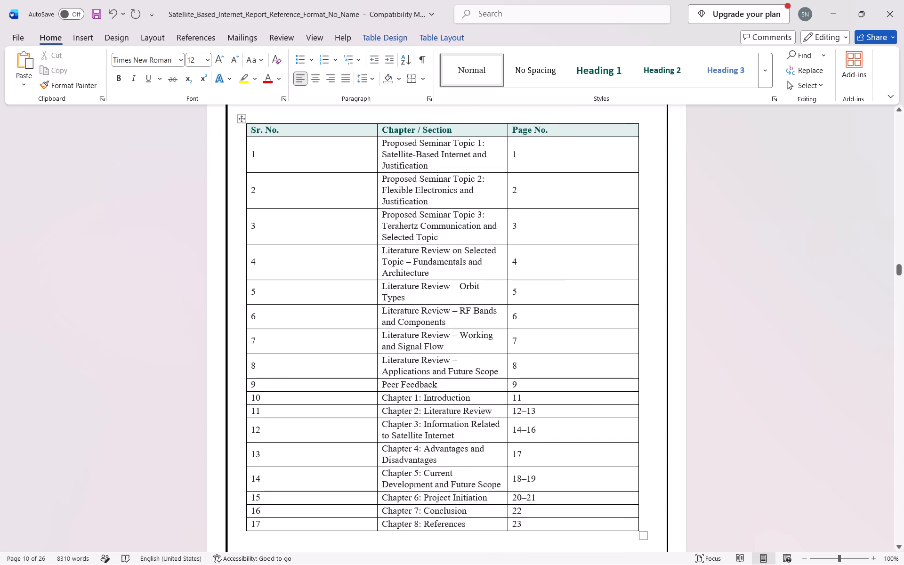
drag(376, 258, 343, 254)
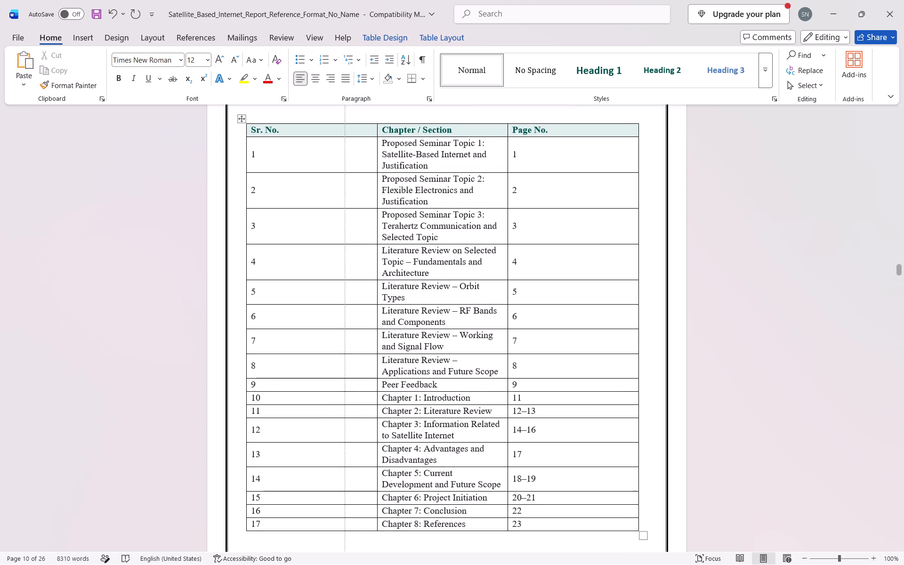
drag(343, 254, 294, 250)
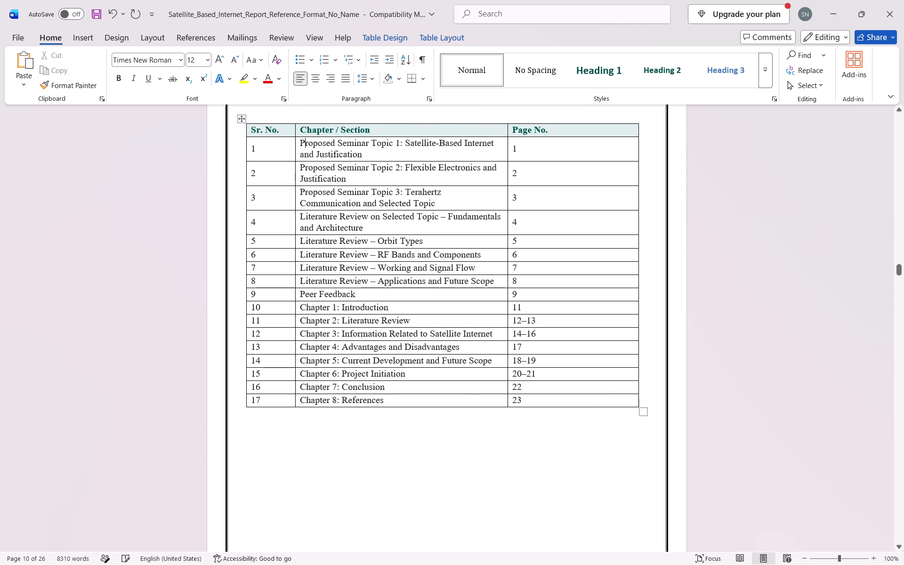
drag(507, 245, 553, 242)
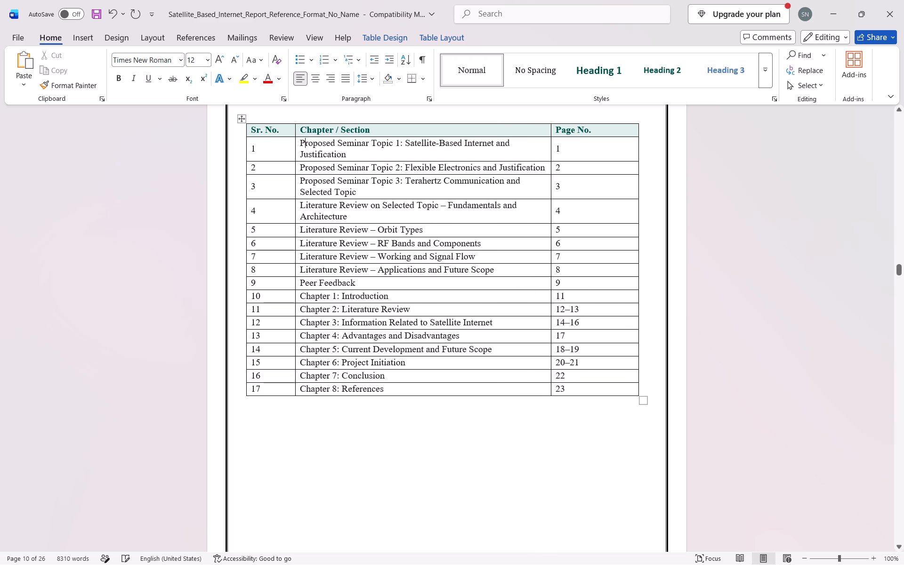
Enlarge the whole INDEX table by extending its lower corner outward, making its columns wider and its rows taller.
click(642, 401)
click(642, 401)
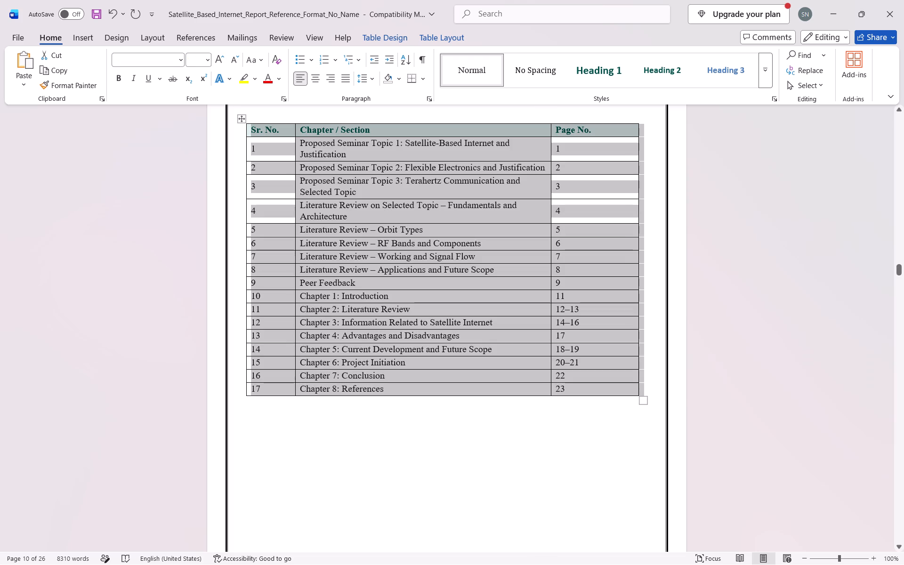
click(629, 418)
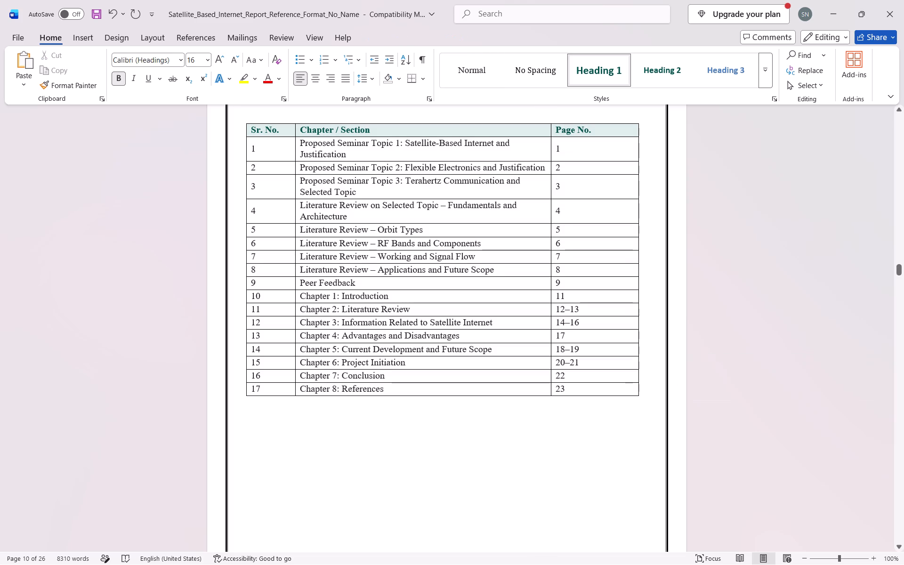
click(637, 397)
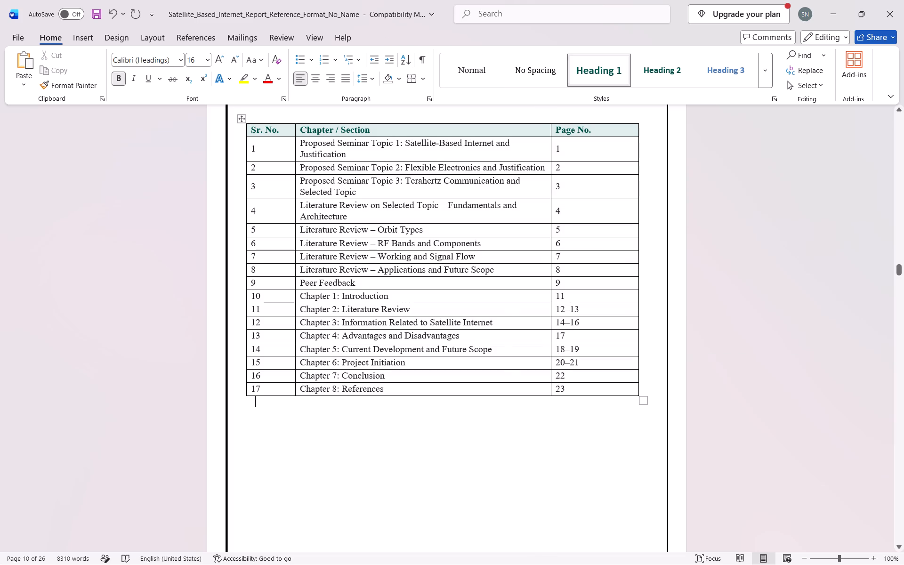
click(630, 386)
drag(642, 396, 651, 454)
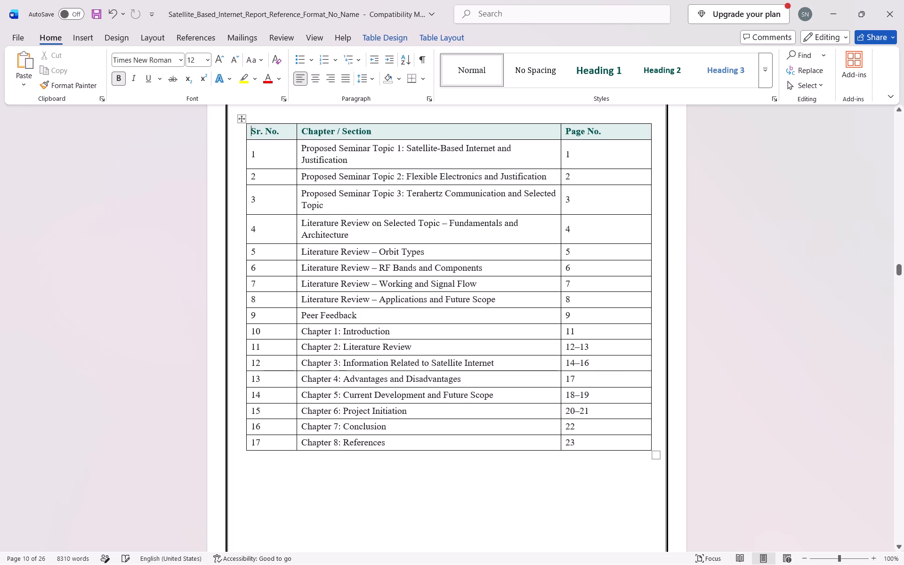
Delete the Page No. column from the INDEX table.
right_click(607, 157)
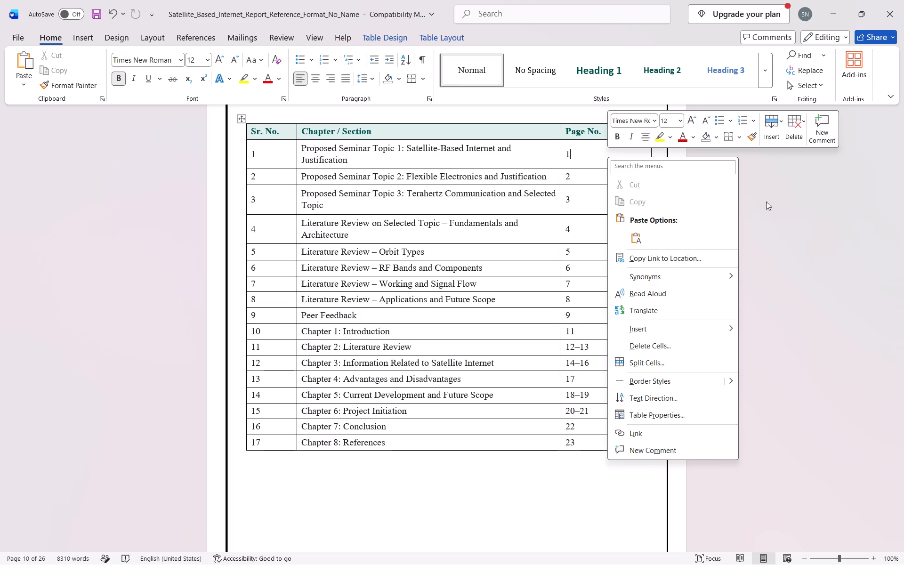
click(799, 130)
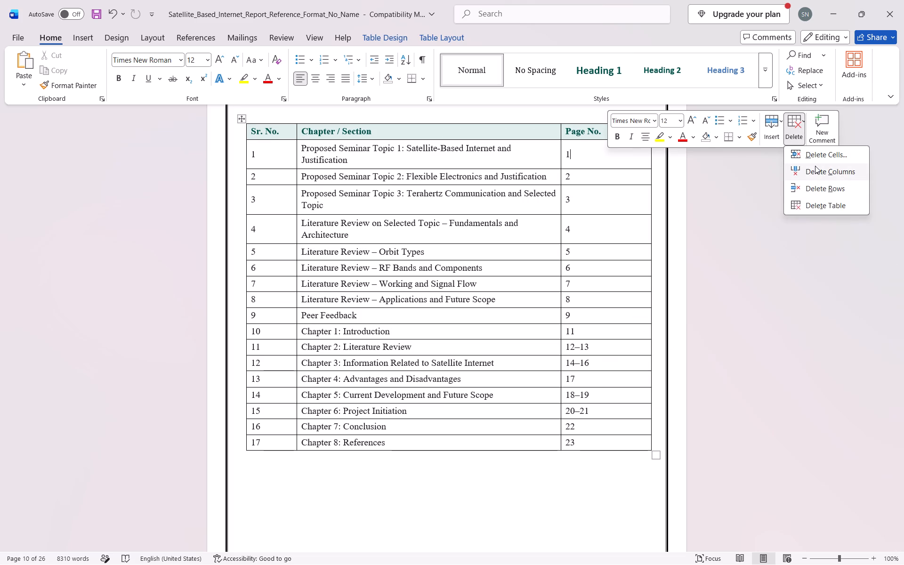
click(815, 166)
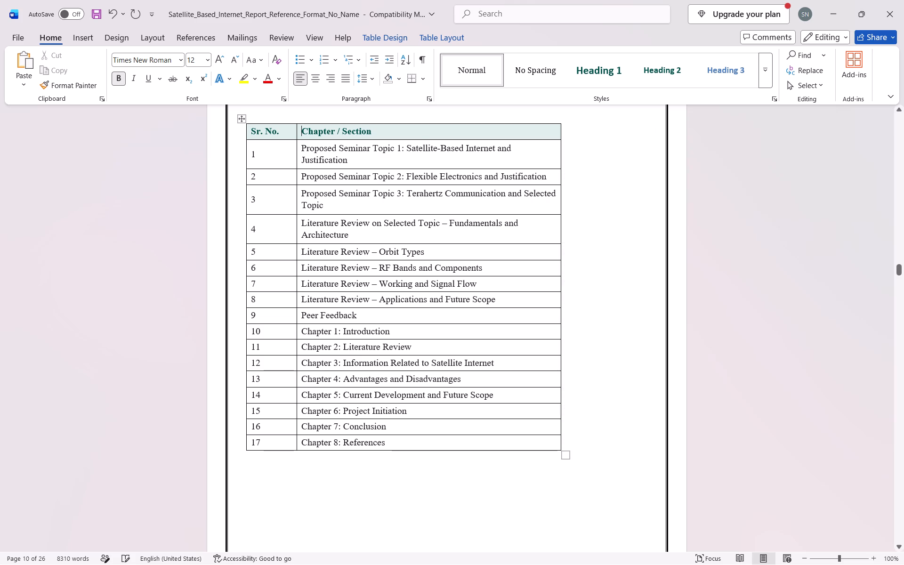
Enlarge the two-column INDEX table again, extending it toward the right page border and making its rows taller.
drag(565, 458, 602, 488)
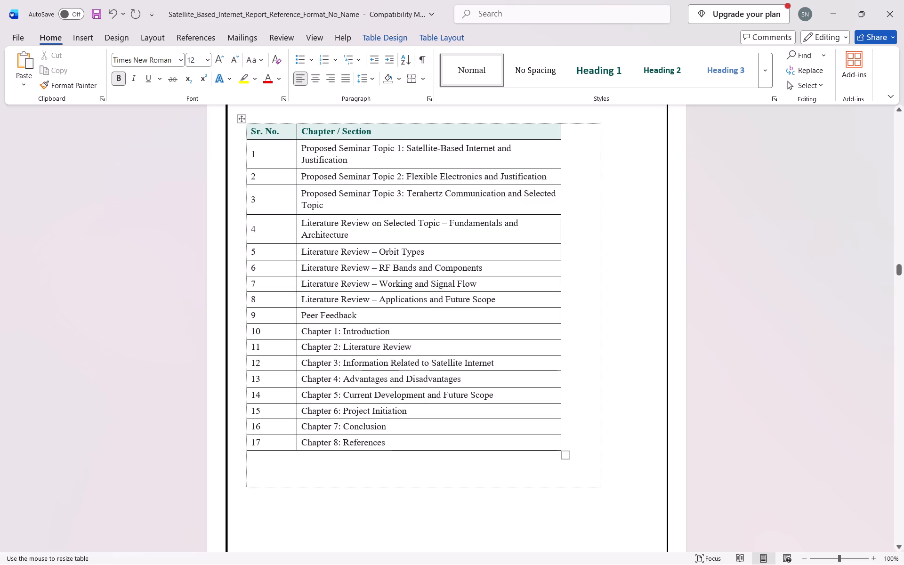
drag(602, 488, 621, 499)
Remove the blank page between the end of Chapter 1 and the CHAPTER 2: LITERATURE REVIEW heading.
scroll(621, 499, down, 2)
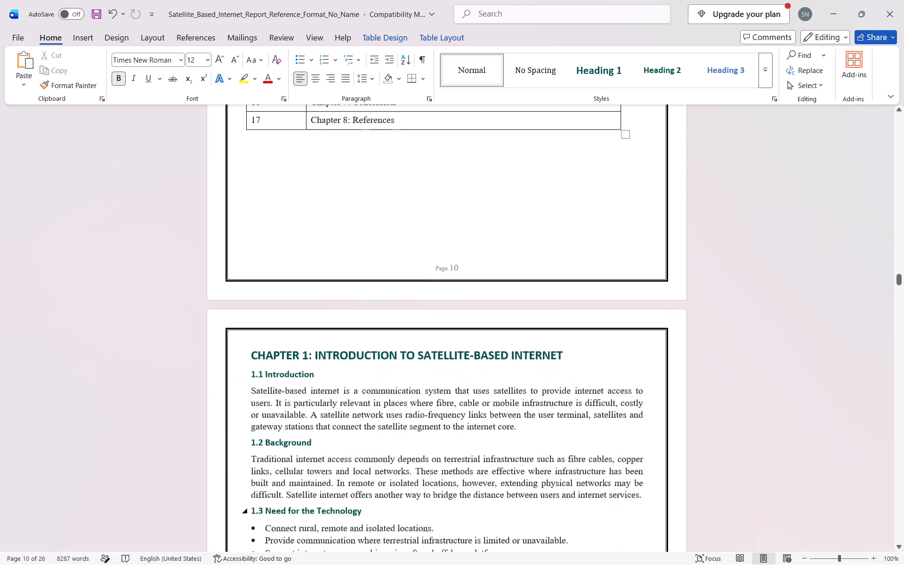
scroll(621, 499, down, 5)
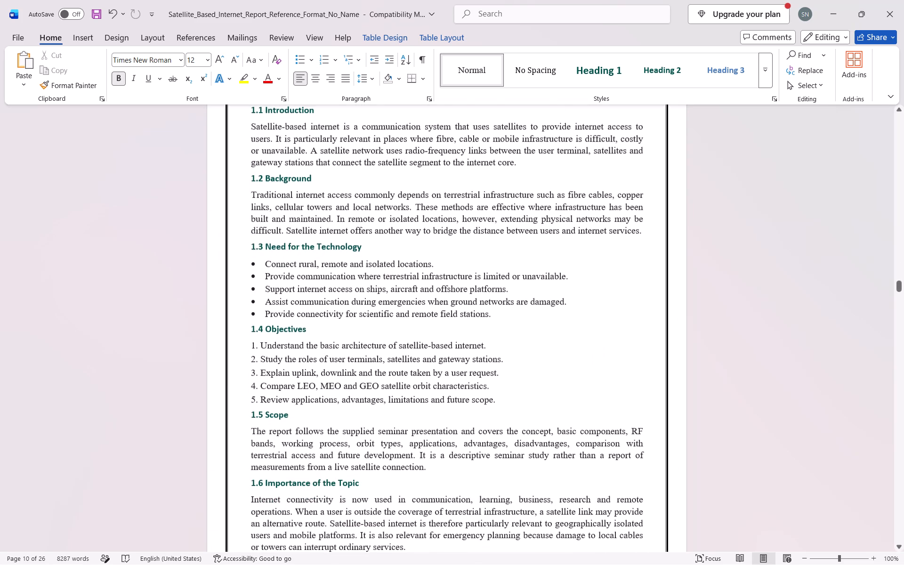
scroll(621, 499, down, 4)
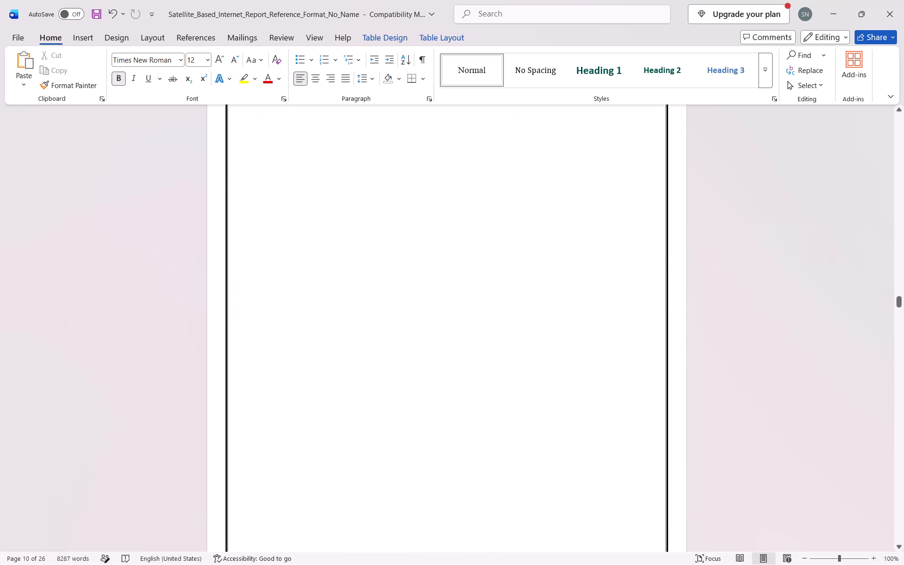
scroll(569, 468, down, 3)
scroll(554, 482, up, 6)
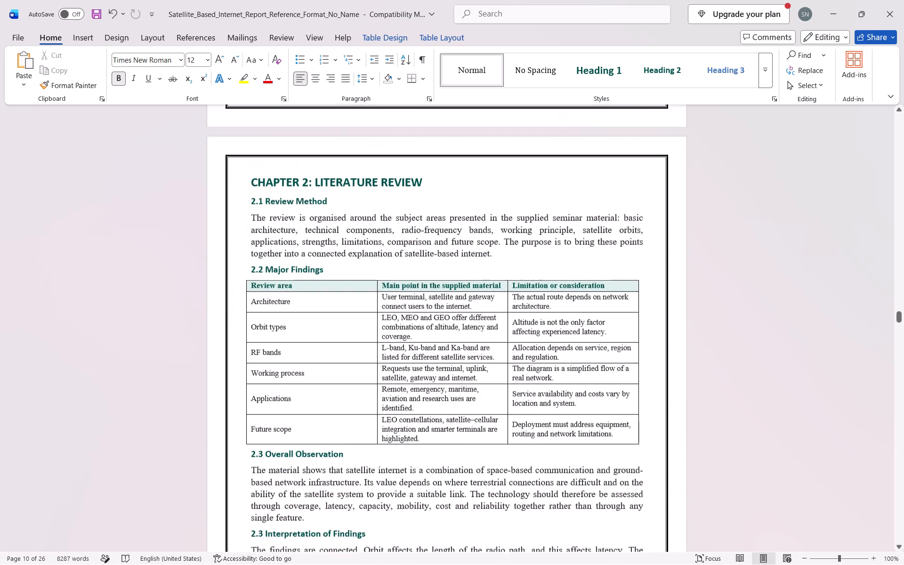
click(252, 194)
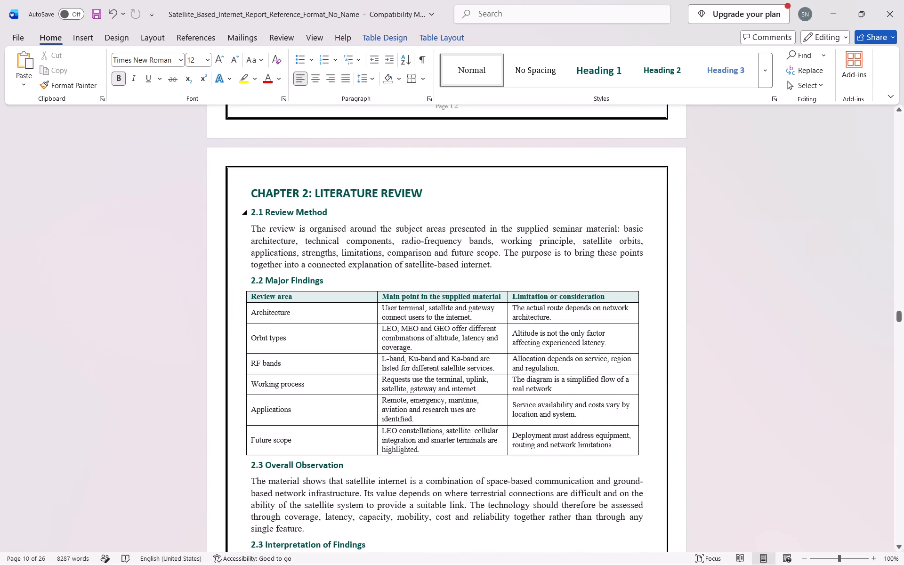
key(BackSpace)
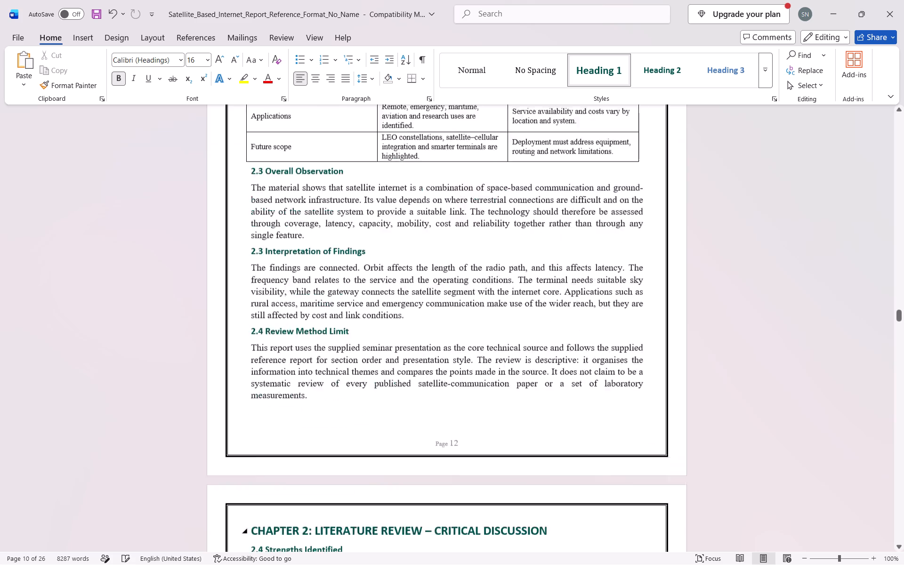
Review the page flow and layout from the INDEX page through Chapter 1 to the start of Chapter 2.
scroll(252, 194, up, 3)
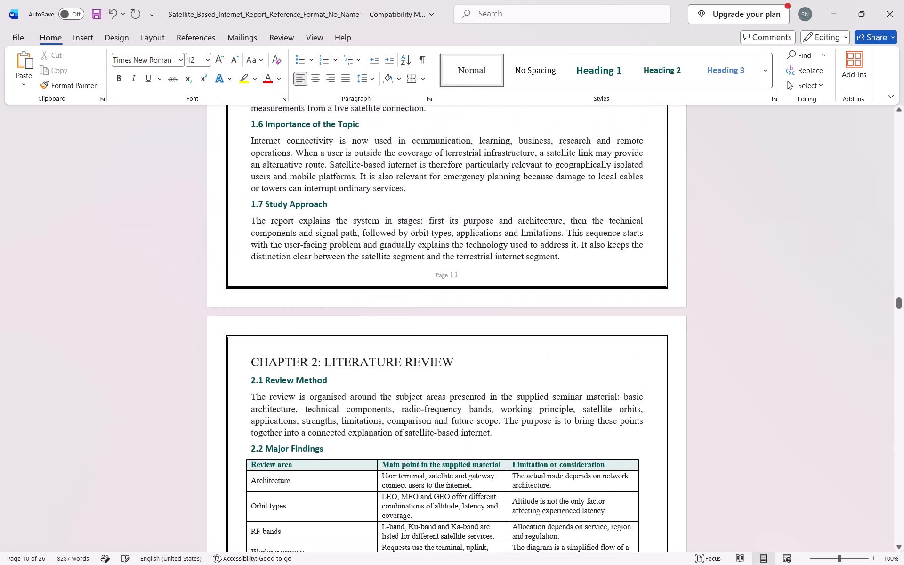
scroll(252, 194, up, 3)
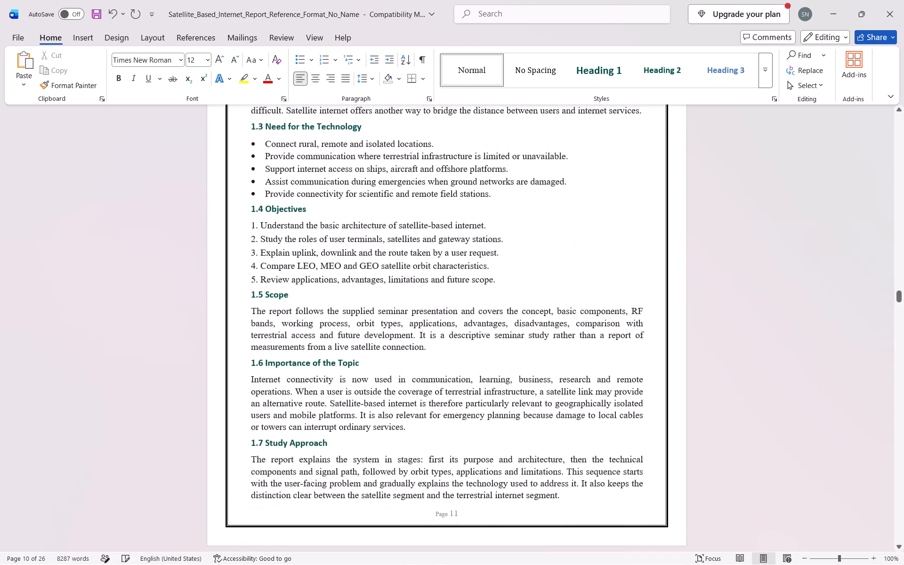
scroll(252, 194, up, 1)
scroll(252, 194, down, 2)
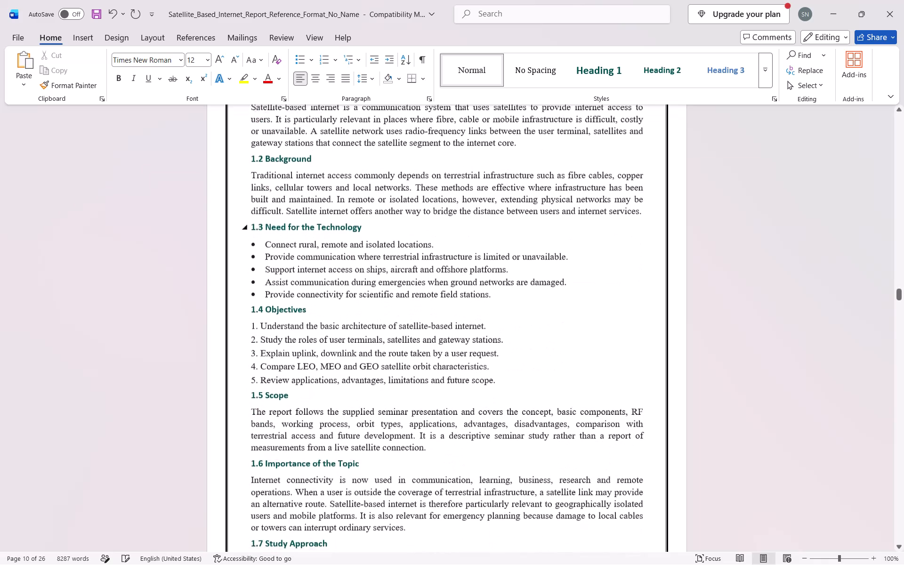
scroll(252, 194, down, 1)
scroll(216, 274, right, 1)
scroll(216, 274, up, 2)
scroll(216, 274, right, 1)
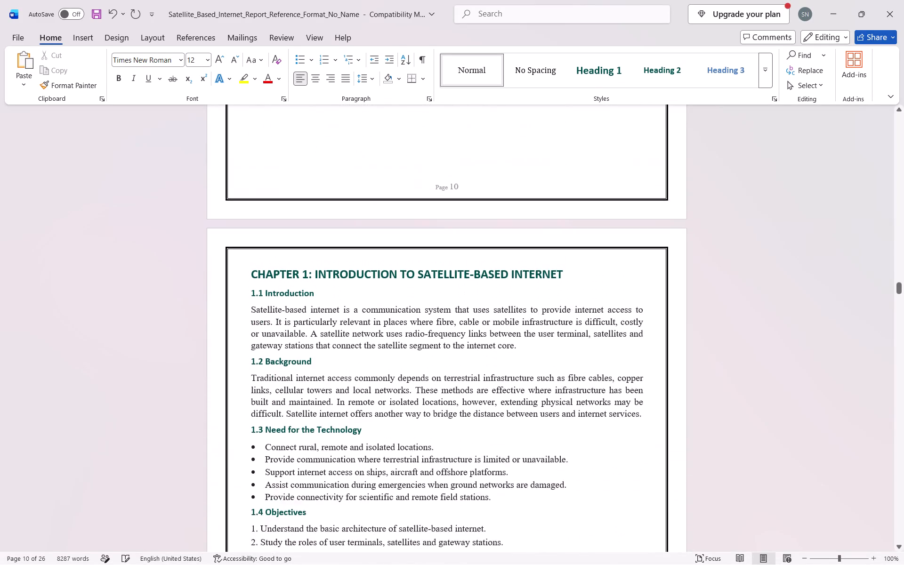
scroll(216, 274, right, 1)
scroll(282, 415, down, 1)
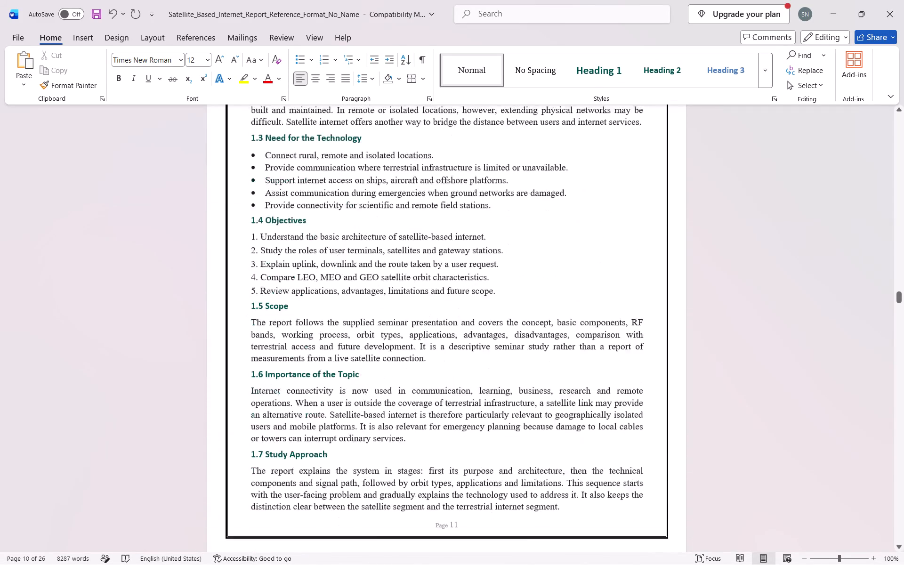
scroll(282, 415, down, 1)
scroll(324, 418, down, 2)
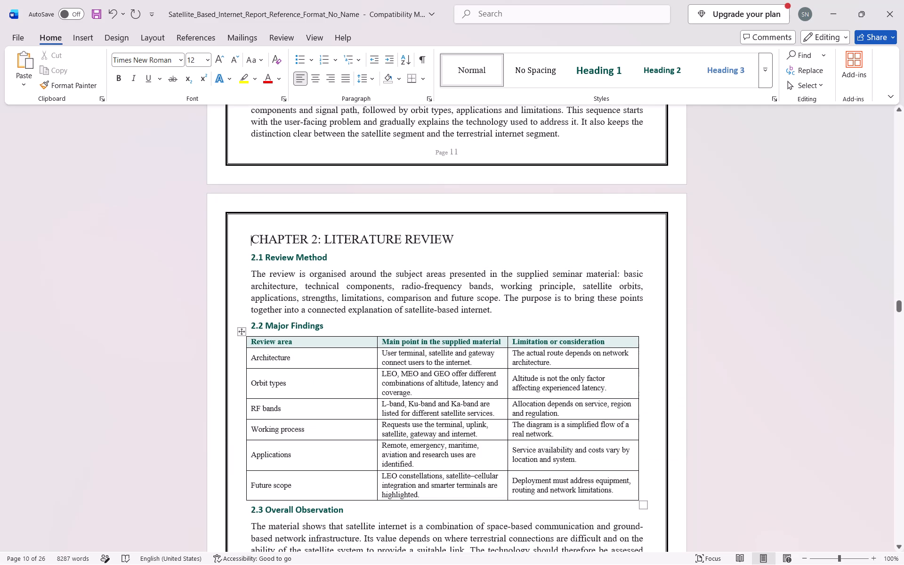
scroll(489, 229, up, 6)
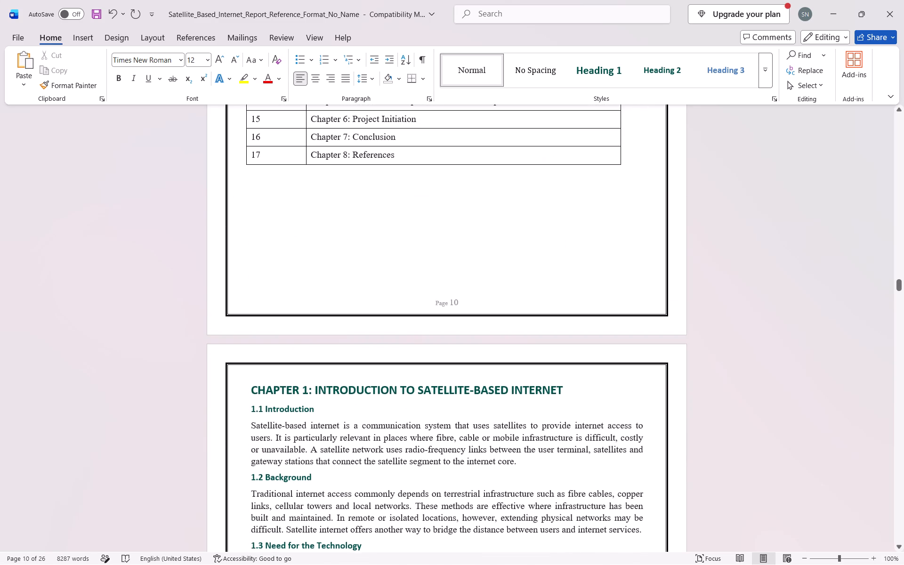
Examine the remaining chapters through CHAPTER 8: REFERENCES and back to Chapter 6, checking page breaks, borders and tables.
scroll(575, 394, down, 10)
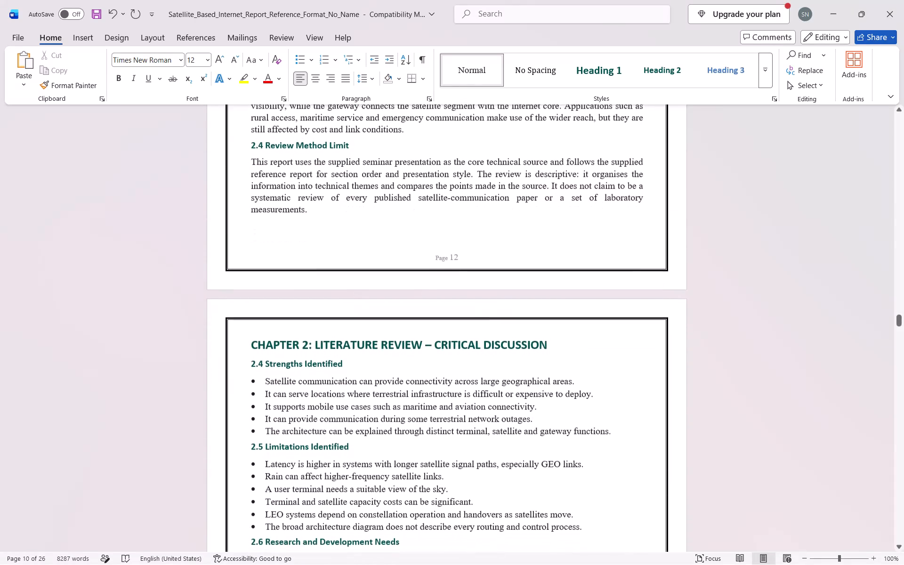
scroll(575, 394, down, 1)
scroll(511, 406, down, 2)
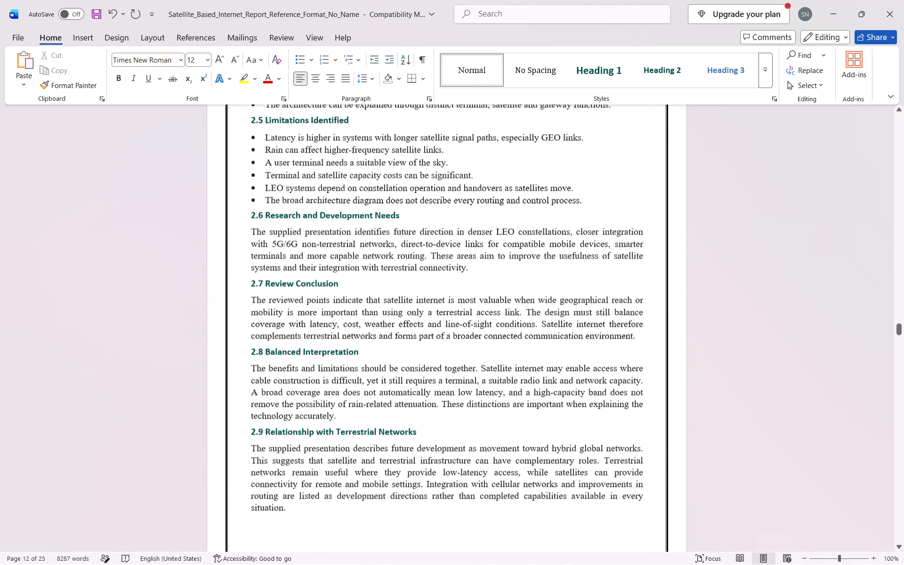
scroll(511, 406, down, 16)
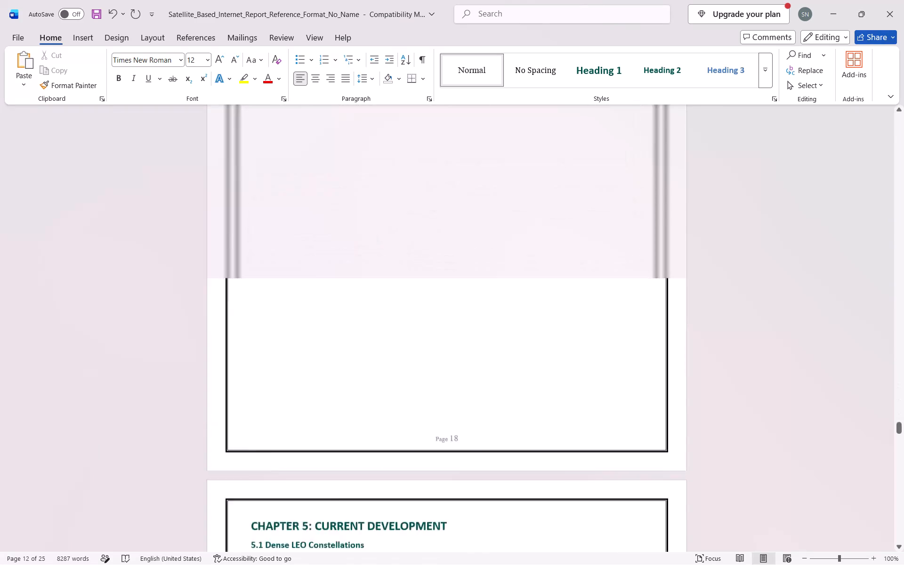
scroll(511, 406, down, 9)
scroll(511, 406, up, 3)
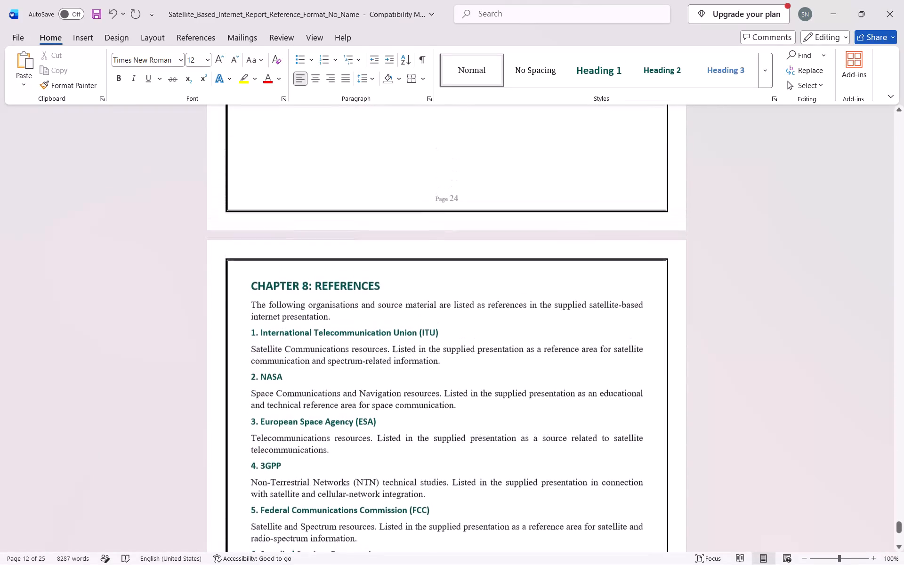
scroll(511, 406, up, 1)
scroll(511, 406, down, 1)
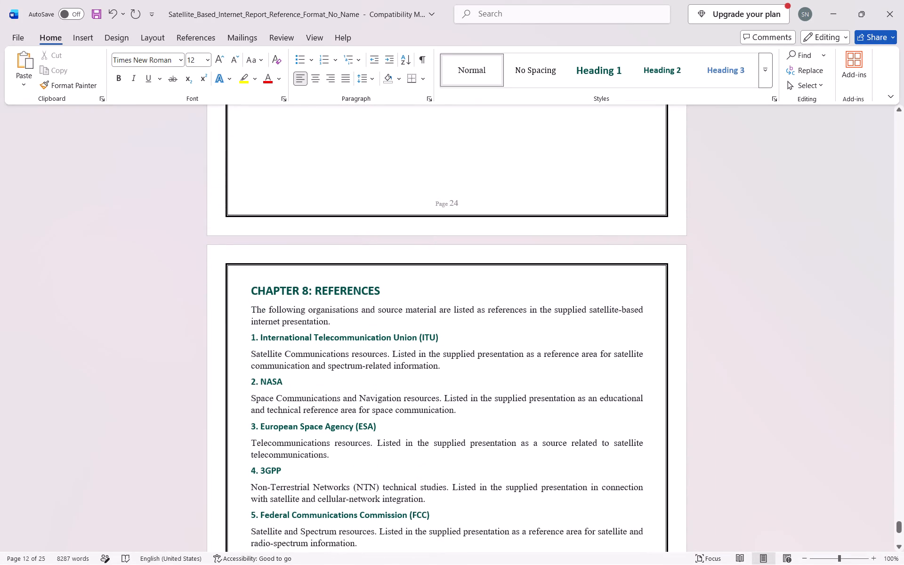
scroll(509, 434, down, 2)
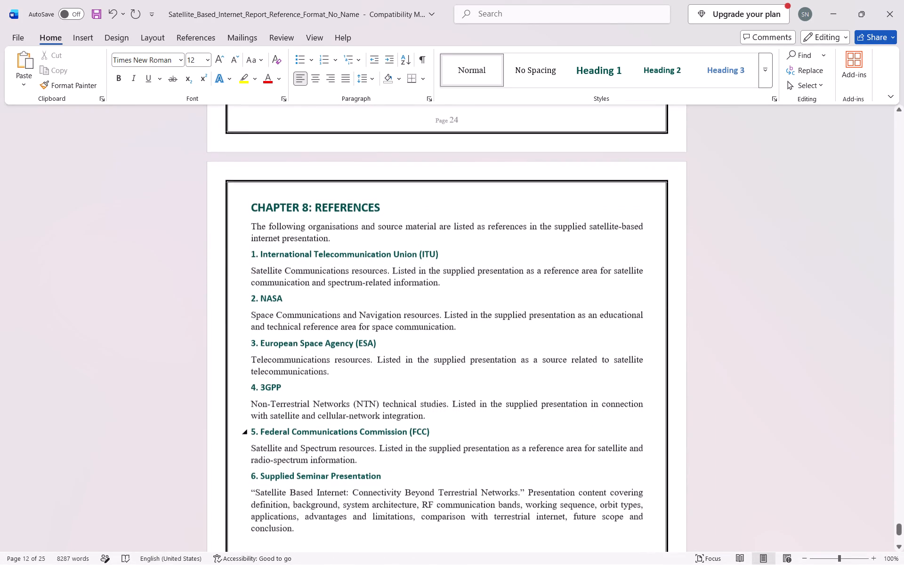
scroll(509, 434, down, 1)
scroll(509, 434, up, 4)
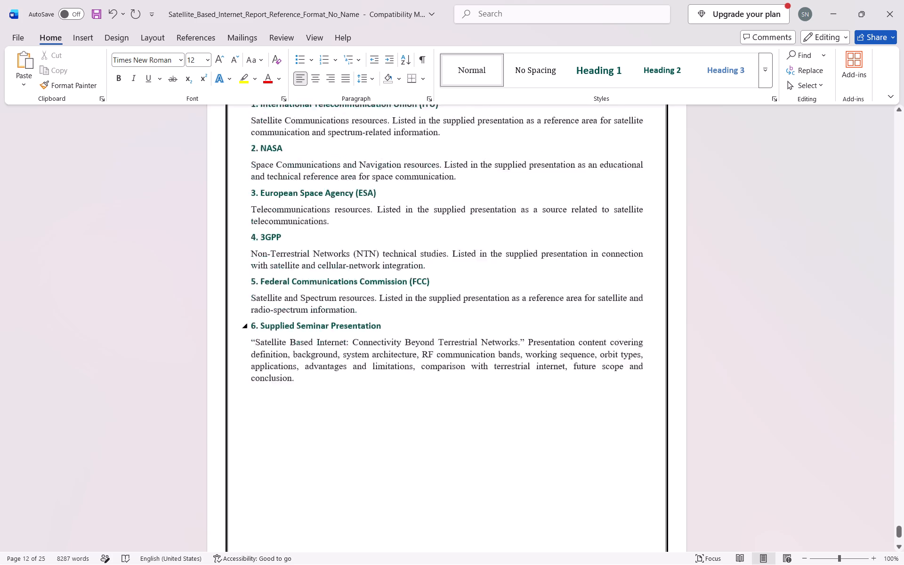
scroll(509, 434, up, 5)
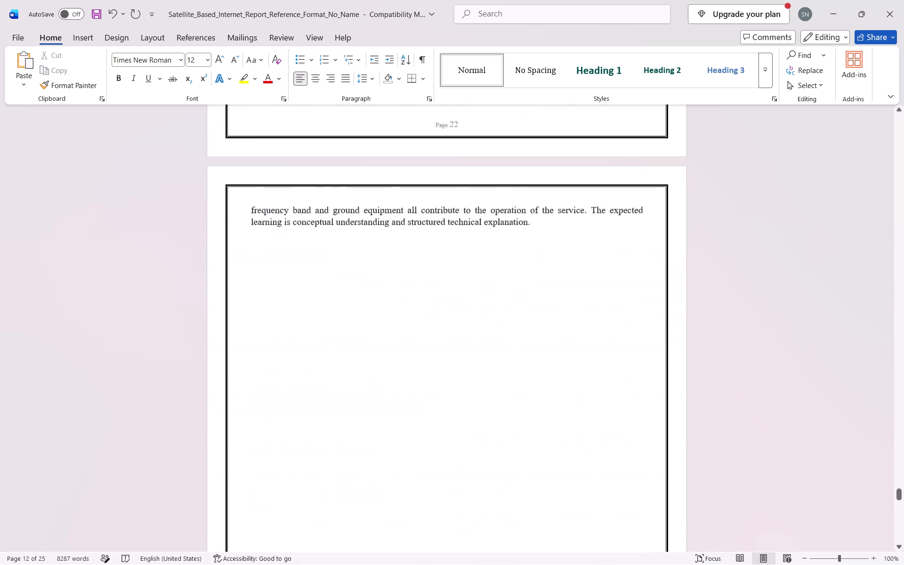
scroll(509, 434, up, 6)
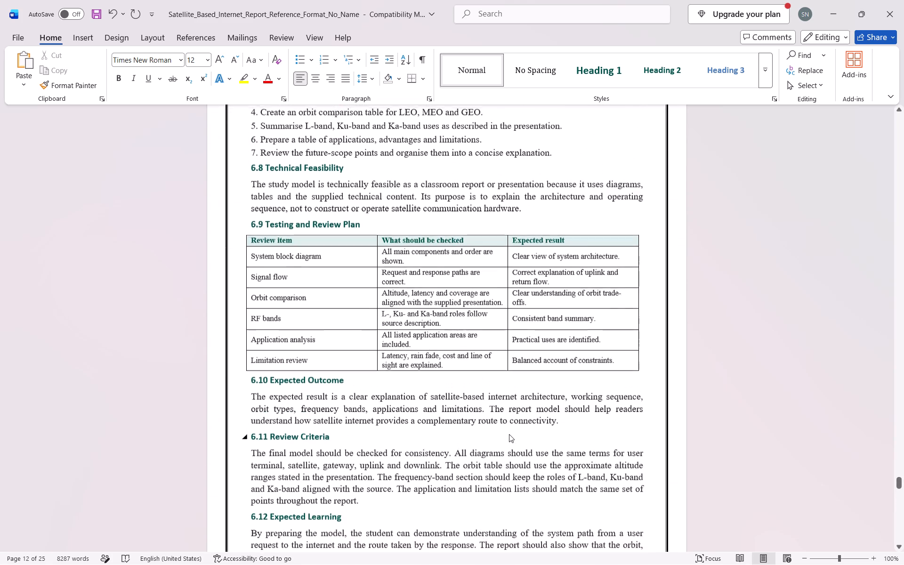
Enlarge the text of the whole table under 6.9 Testing and Review Plan to 12 pt.
scroll(509, 434, up, 1)
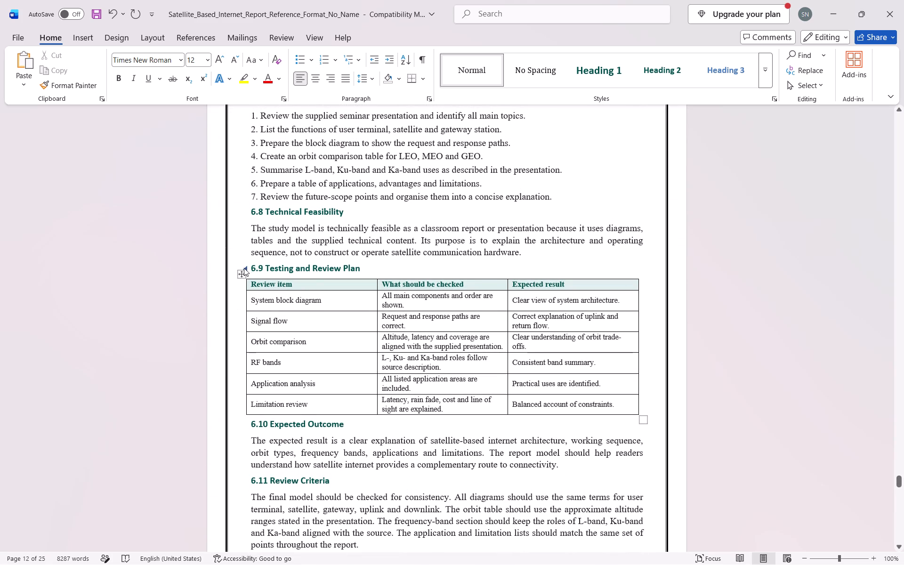
click(238, 276)
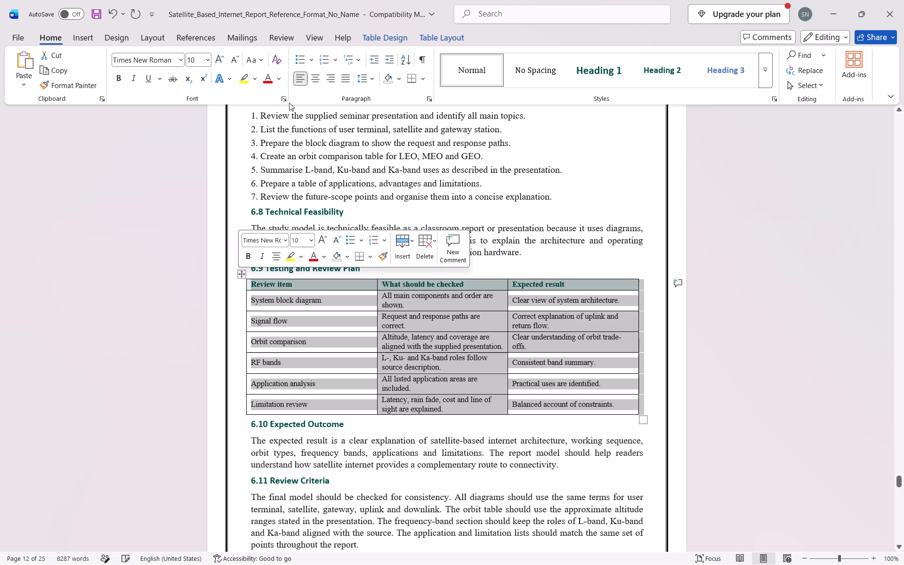
double_click(223, 60)
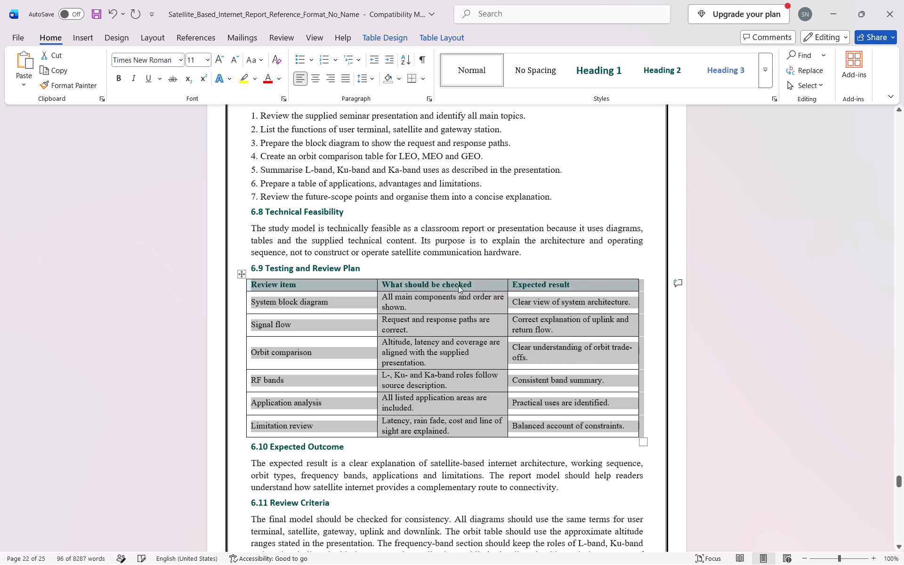
click(224, 58)
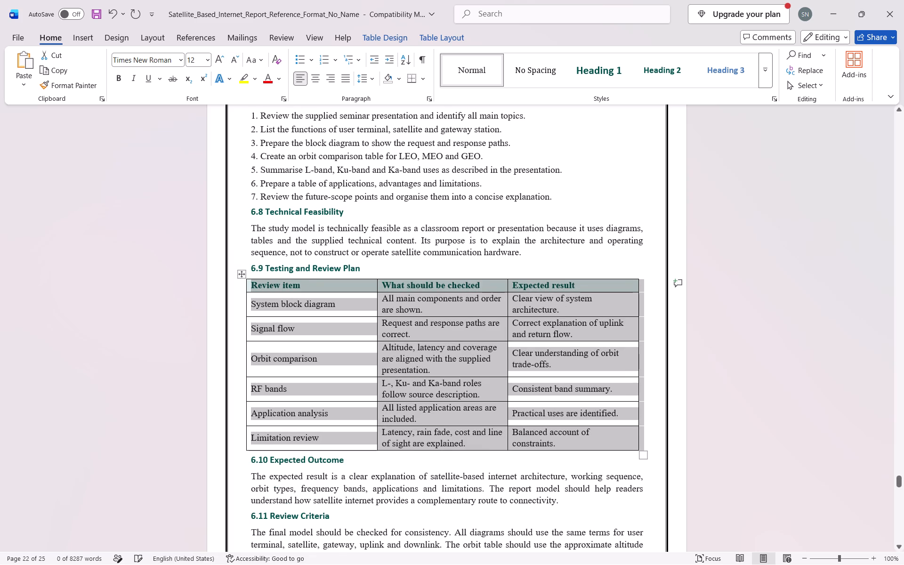
click(589, 189)
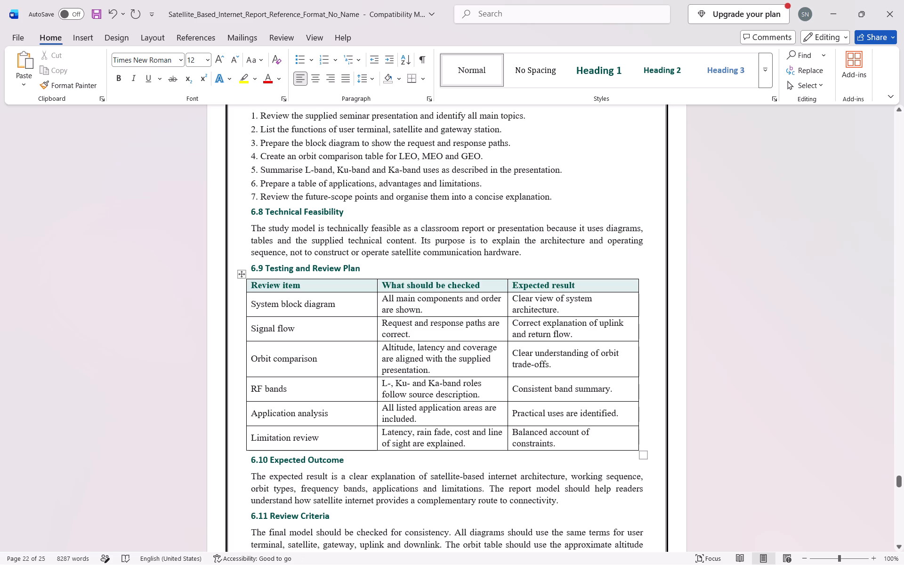
Widen the What should be checked column of the 6.9 Testing and Review Plan table by moving its boundary with Review item.
drag(377, 359, 363, 360)
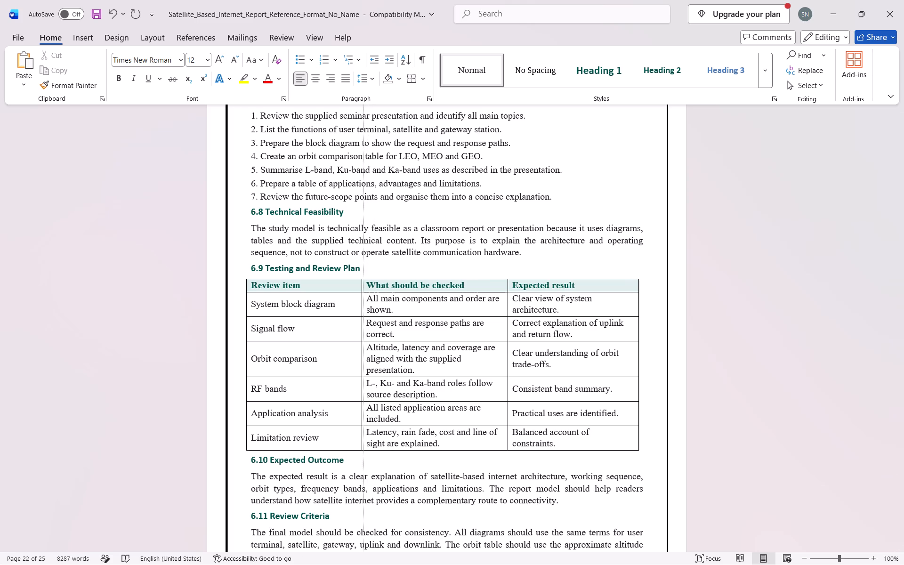
drag(363, 360, 363, 360)
Delete the 6.12 Expected Learning heading and its paragraph from the end of Chapter 6.
scroll(470, 252, up, 3)
scroll(470, 252, down, 1)
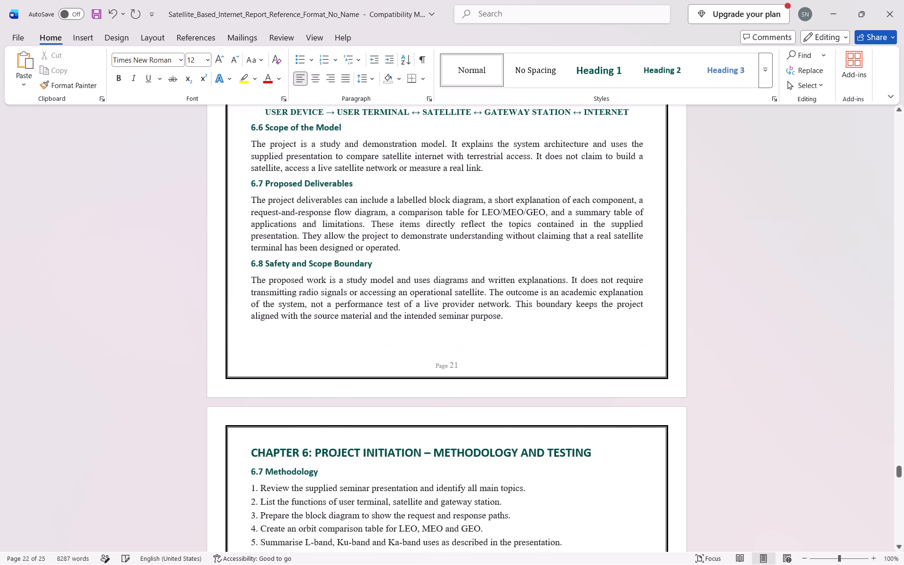
scroll(470, 252, down, 5)
right_click(562, 449)
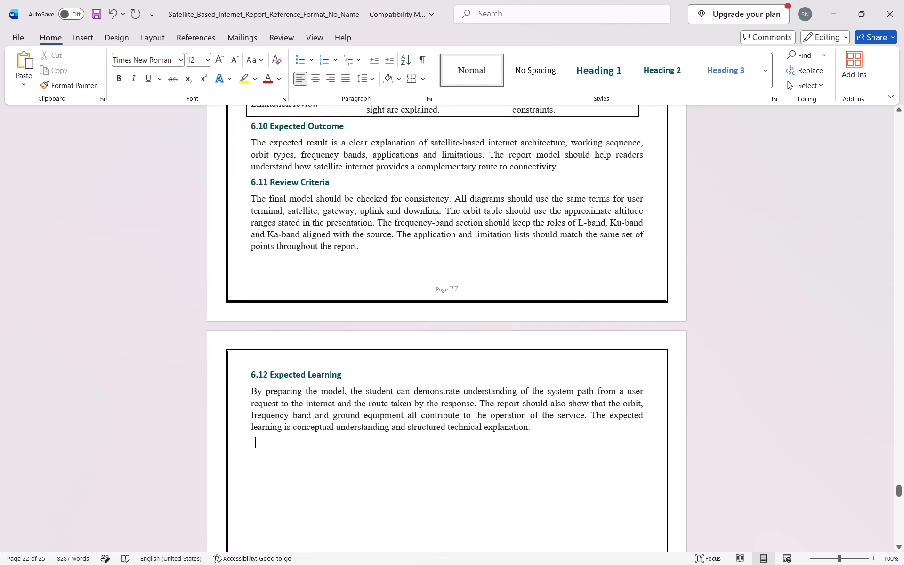
click(372, 399)
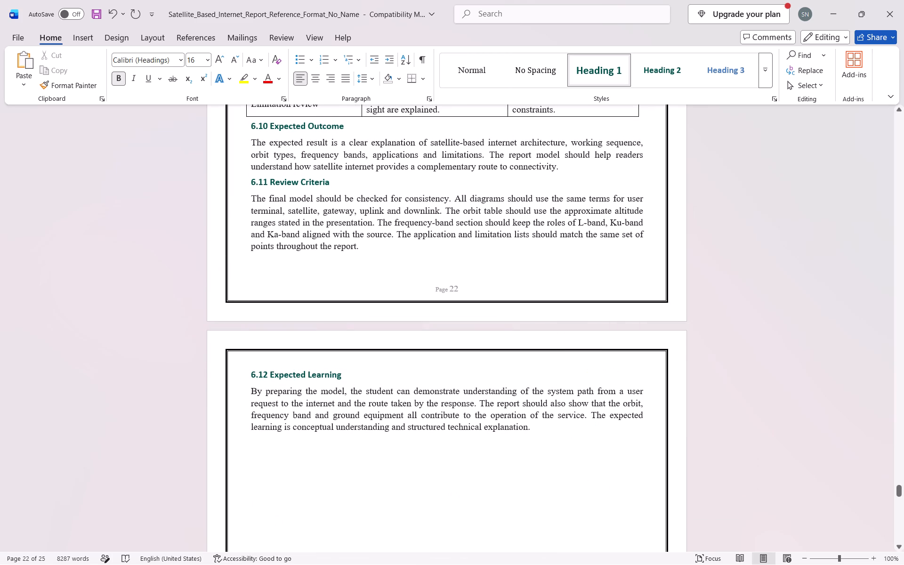
drag(547, 434, 237, 356)
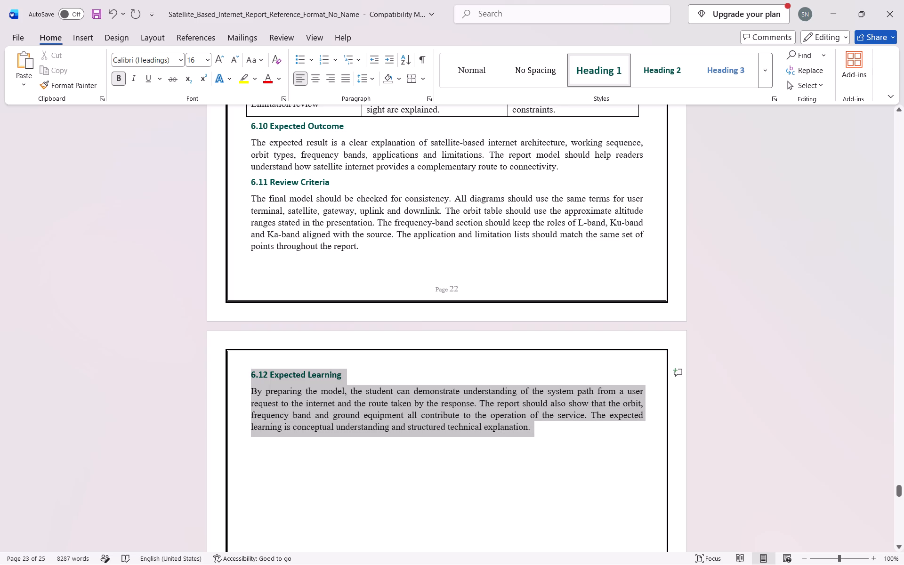
drag(237, 356, 240, 357)
key(BackSpace)
Examine the layout of the conclusion and CHAPTER 8: REFERENCES, and back through Chapter 5 to the start of Chapter 4.
scroll(240, 357, down, 4)
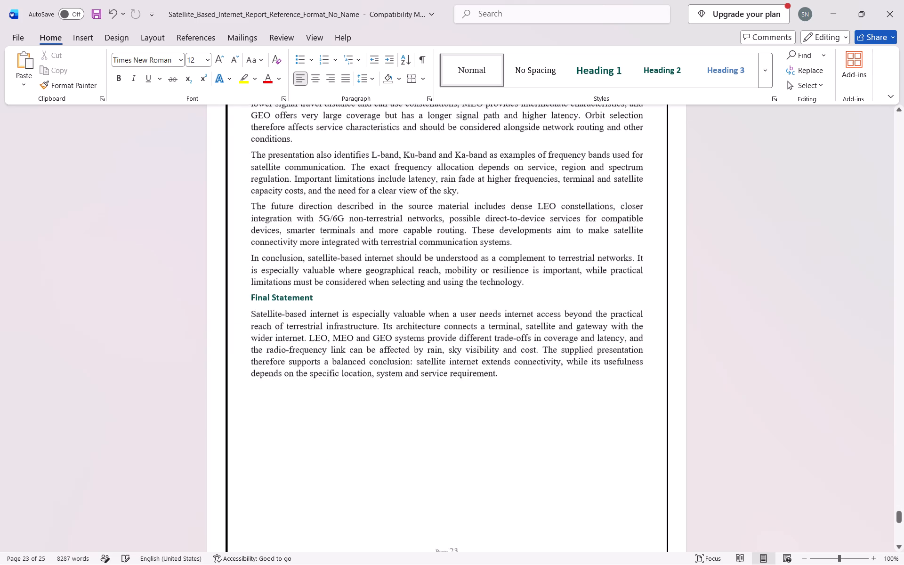
scroll(240, 357, down, 5)
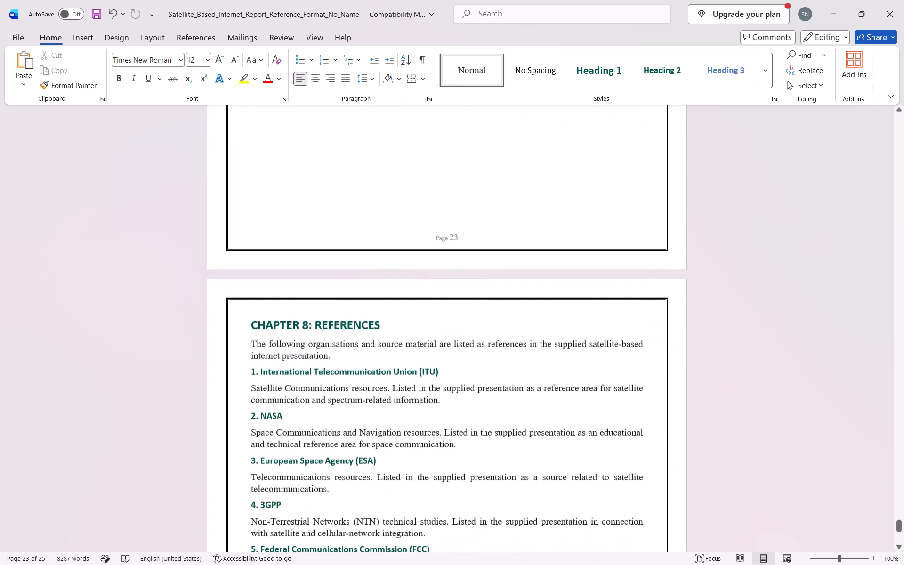
scroll(240, 357, down, 1)
scroll(240, 357, up, 14)
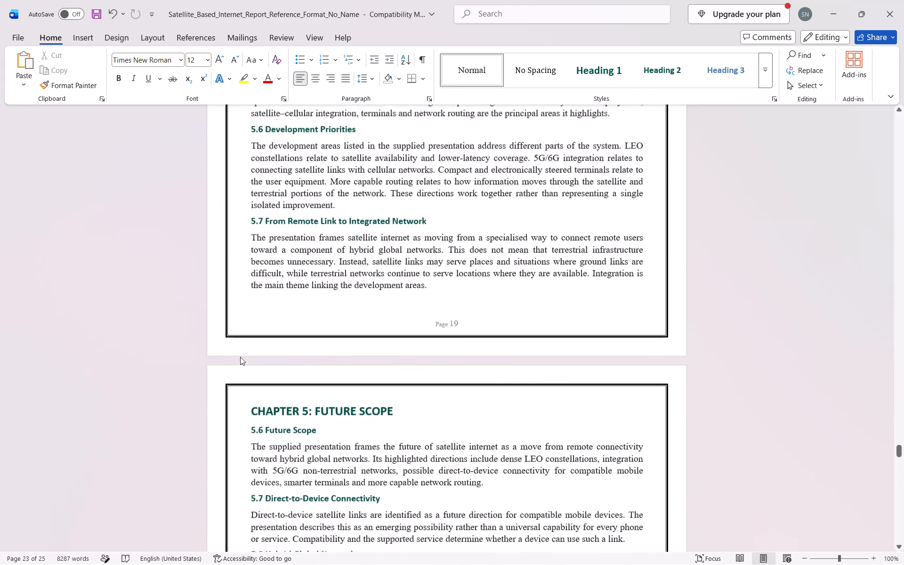
scroll(240, 357, up, 5)
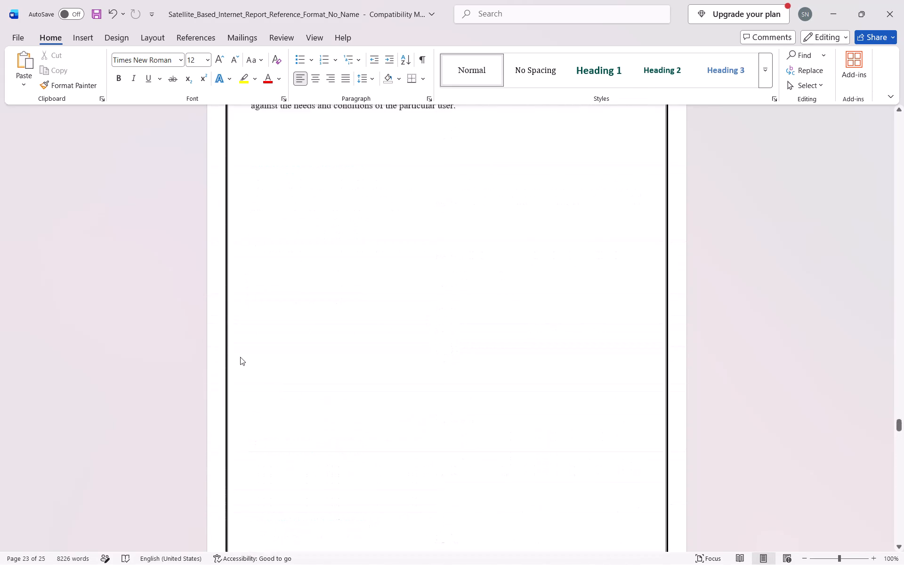
scroll(240, 357, up, 2)
scroll(304, 414, up, 1)
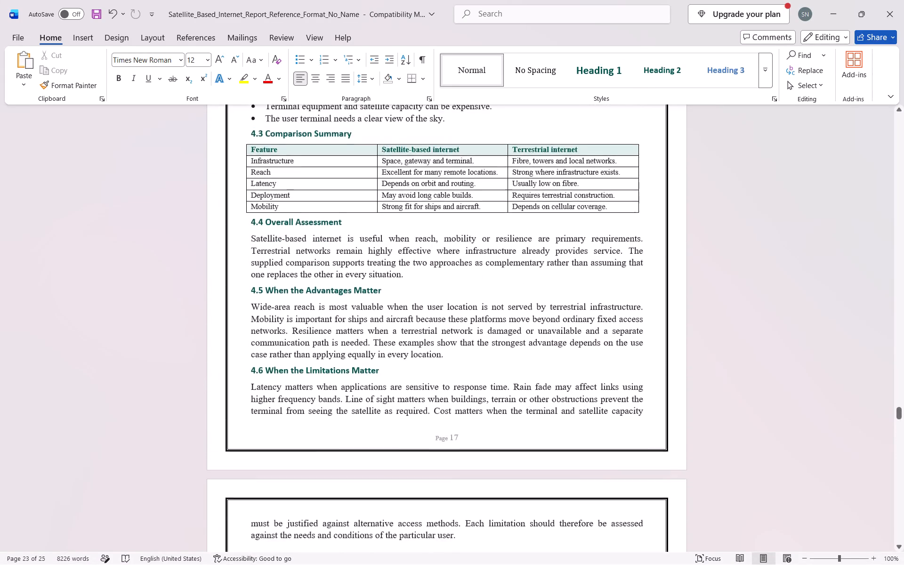
scroll(304, 414, up, 1)
scroll(304, 414, right, 1)
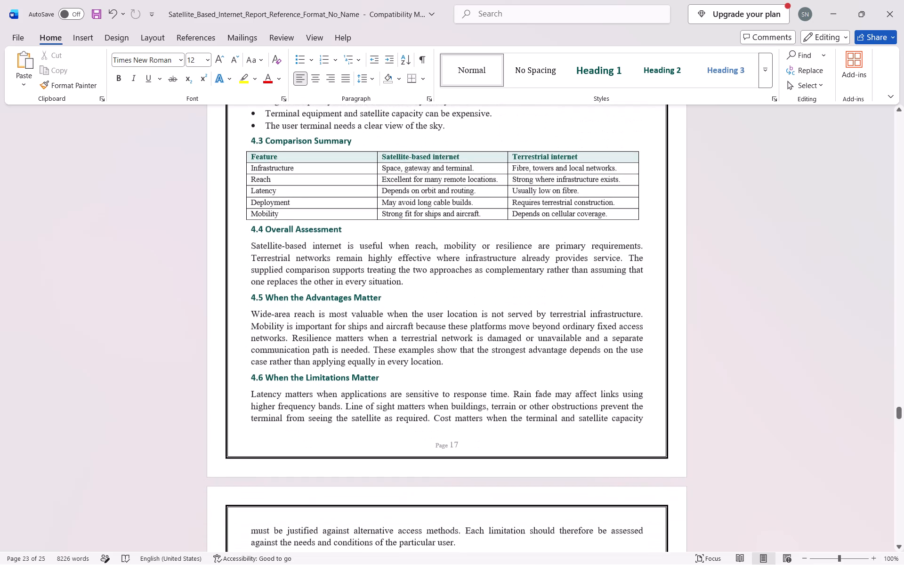
scroll(304, 414, up, 1)
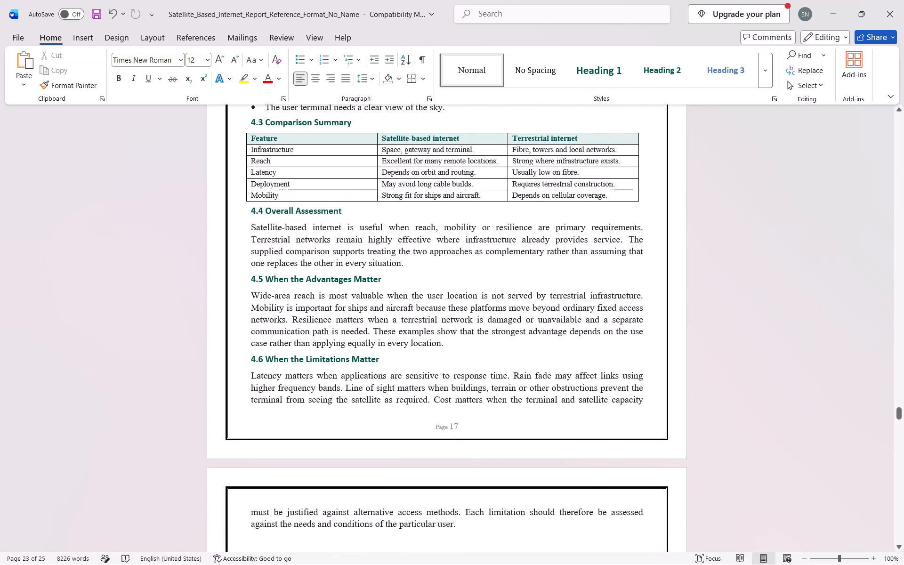
scroll(304, 414, up, 1)
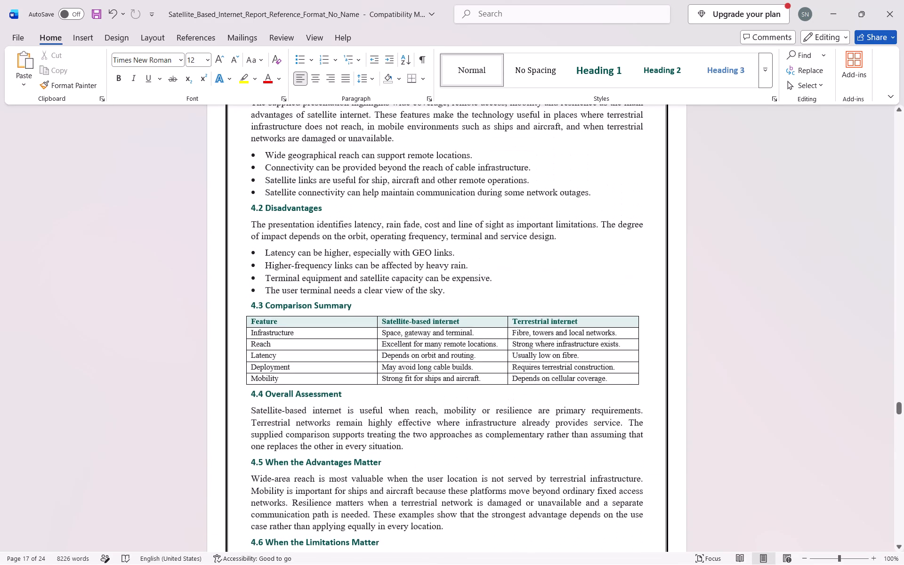
scroll(304, 414, up, 3)
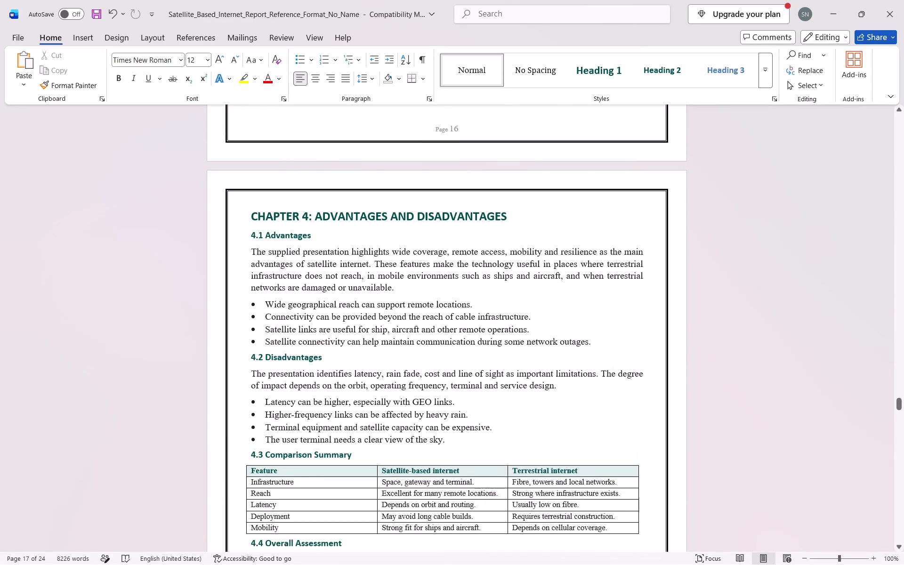
Enlarge the text of the whole table under 4.3 Comparison Summary to 12 pt.
scroll(331, 401, down, 1)
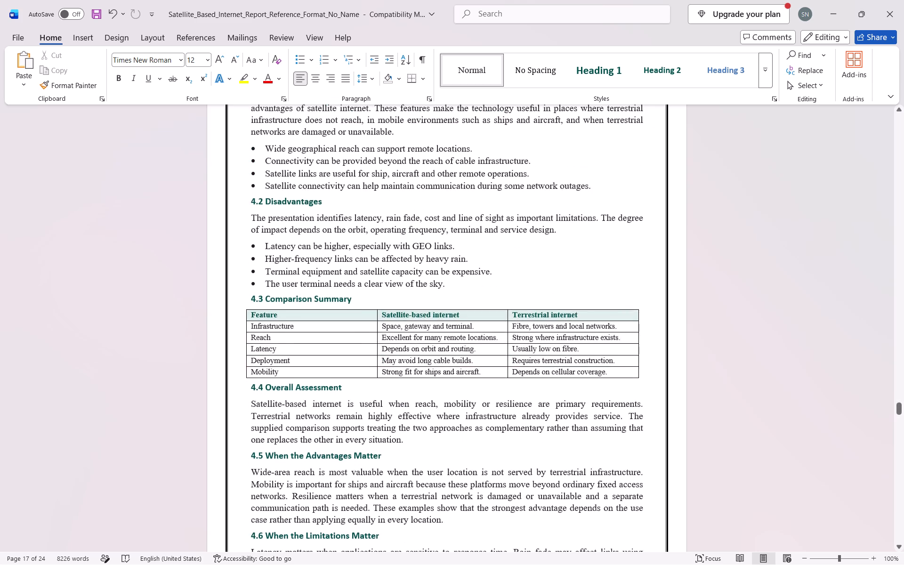
scroll(331, 401, down, 2)
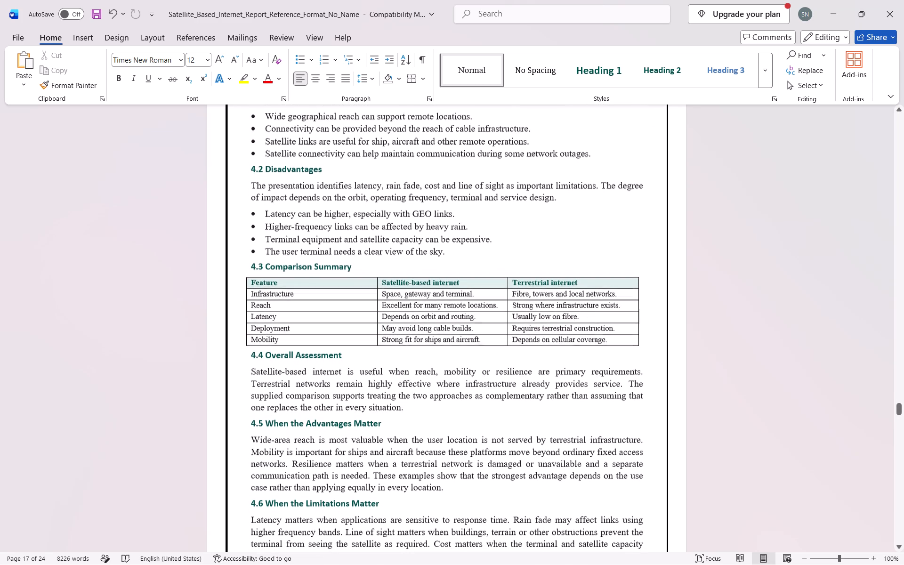
scroll(331, 401, down, 1)
scroll(337, 408, up, 1)
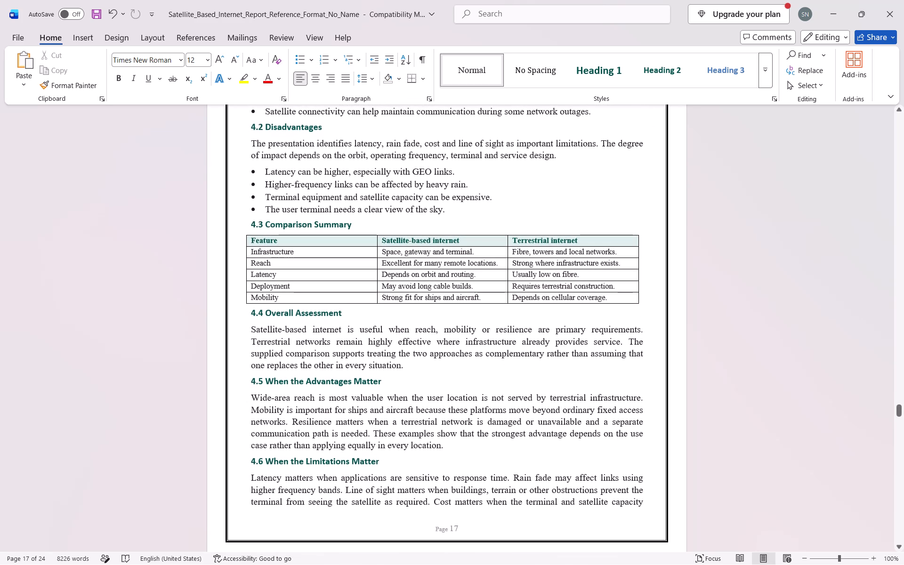
scroll(337, 408, up, 1)
click(241, 261)
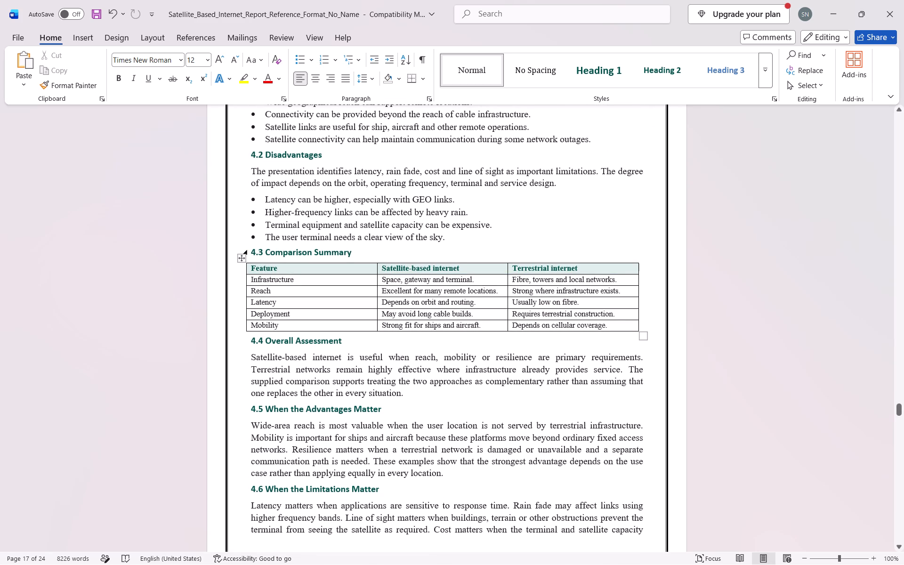
double_click(218, 61)
click(218, 61)
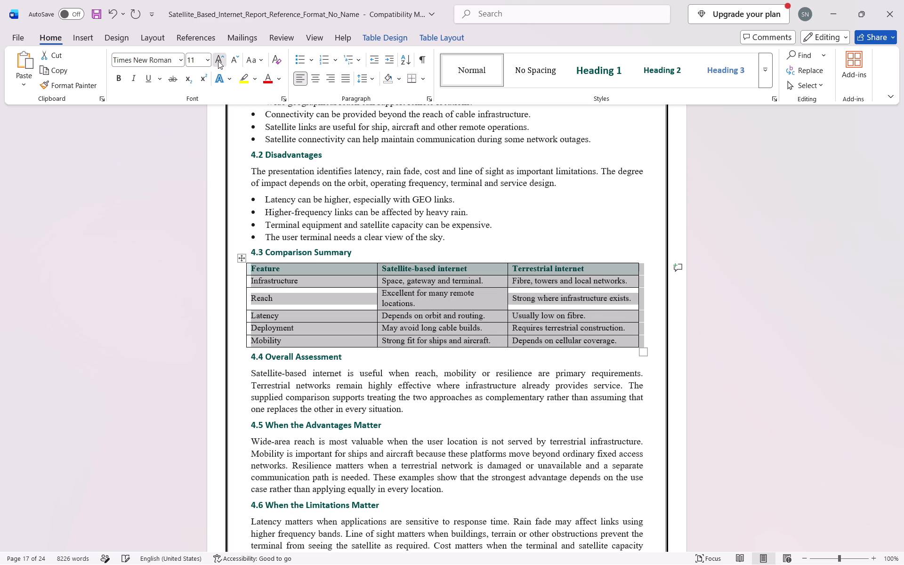
click(571, 214)
Delete sections 4.5 When the Advantages Matter and 4.6 When the Limitations Matter, including their headings and text.
scroll(571, 214, down, 1)
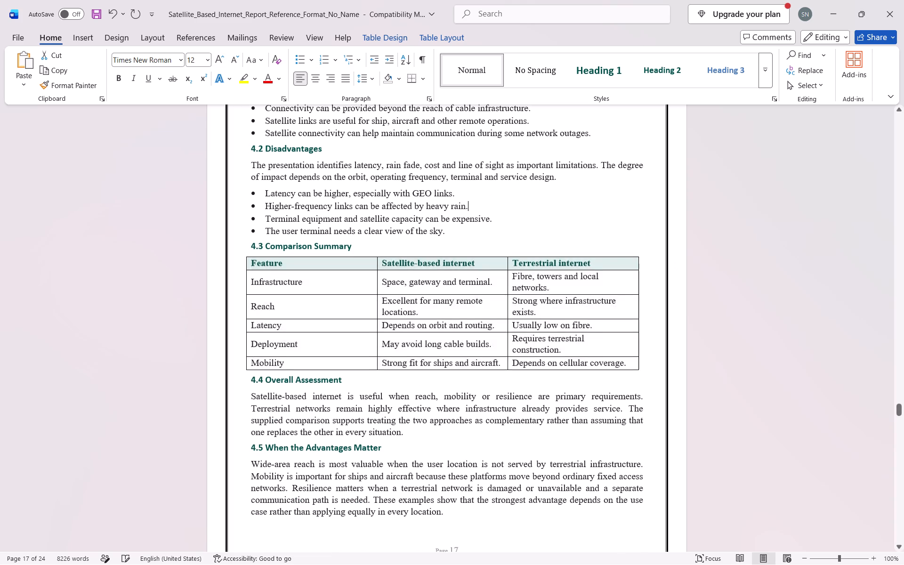
scroll(571, 214, down, 5)
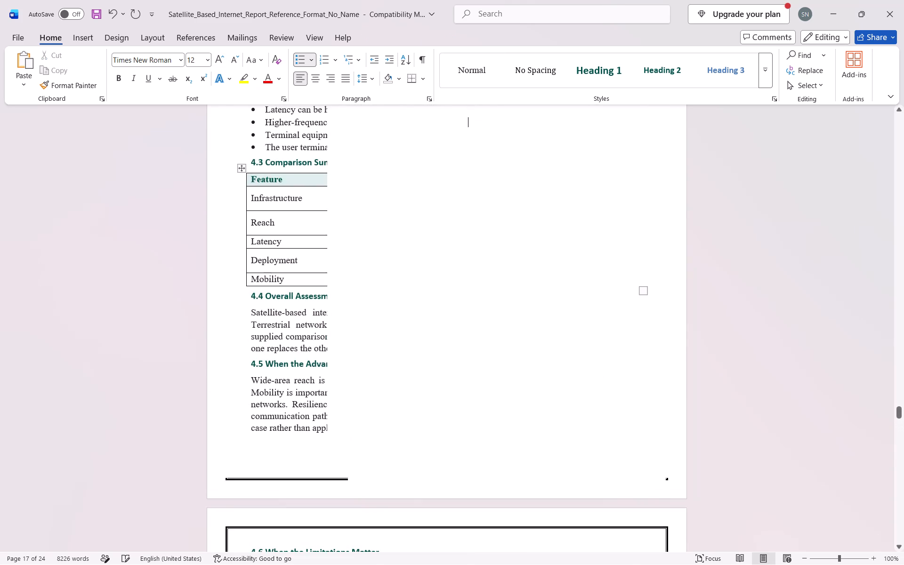
scroll(571, 214, up, 1)
scroll(519, 355, down, 4)
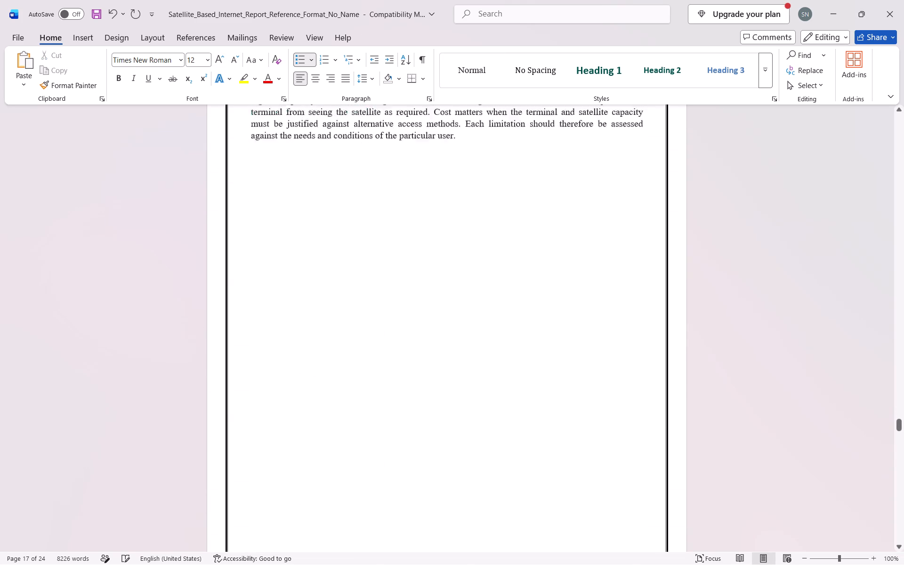
scroll(519, 355, up, 1)
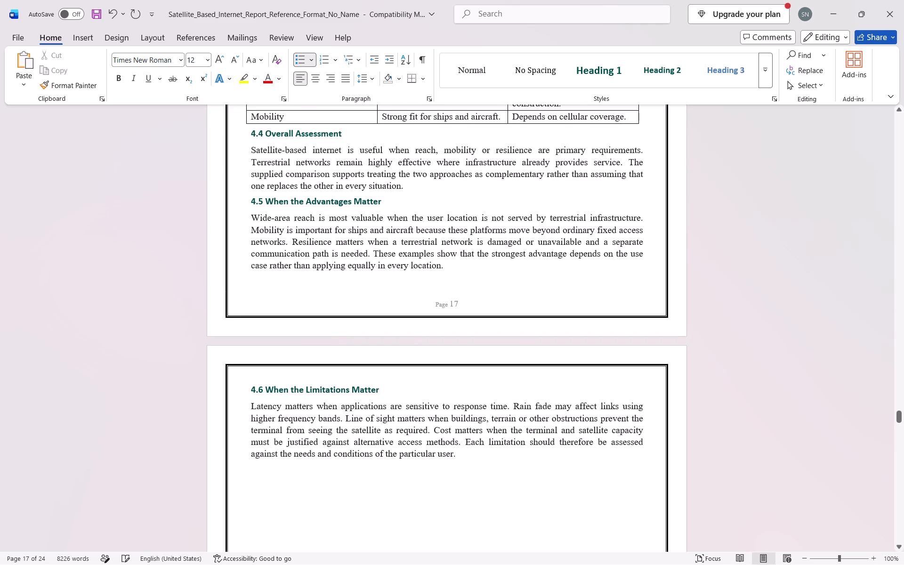
drag(511, 523, 252, 211)
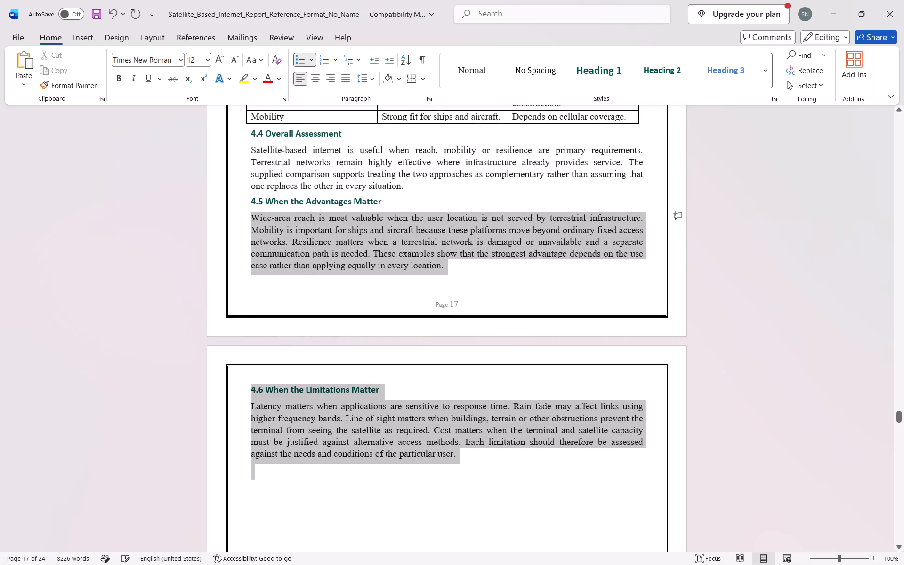
drag(252, 211, 250, 207)
key(BackSpace)
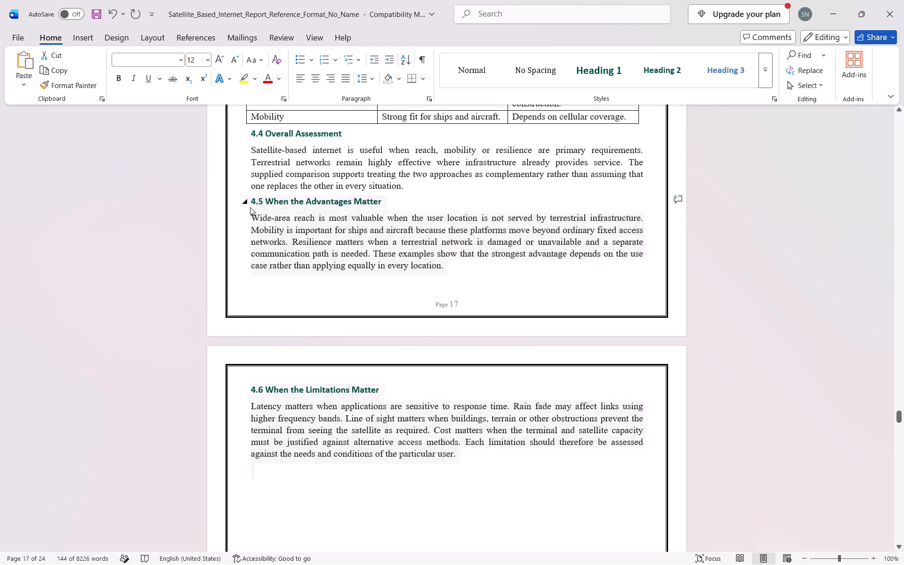
Adjust the blank lines after 4.4 Overall Assessment so that CHAPTER 5: CURRENT DEVELOPMENT starts at the top of a new page.
key(Return)
key(Return)
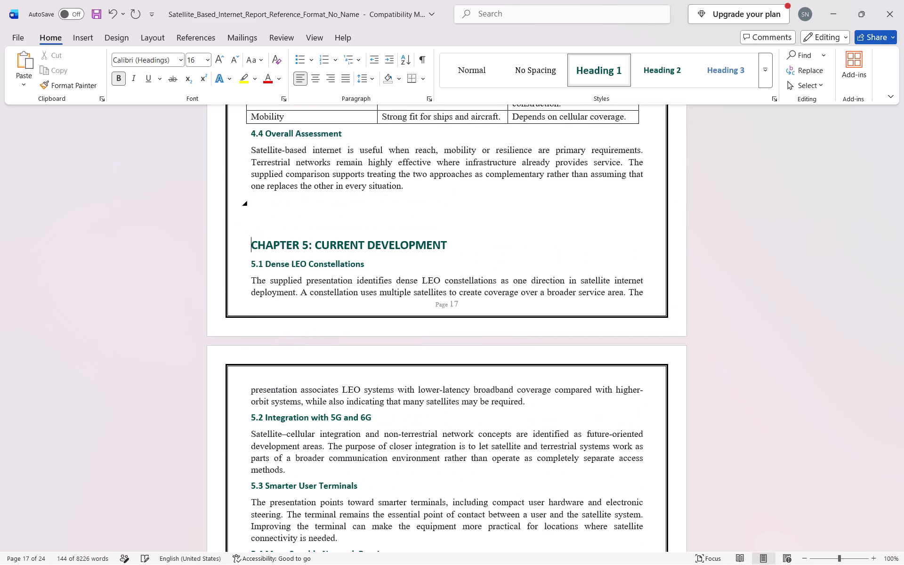
key(Return)
key(BackSpace)
key(Return)
click(268, 437)
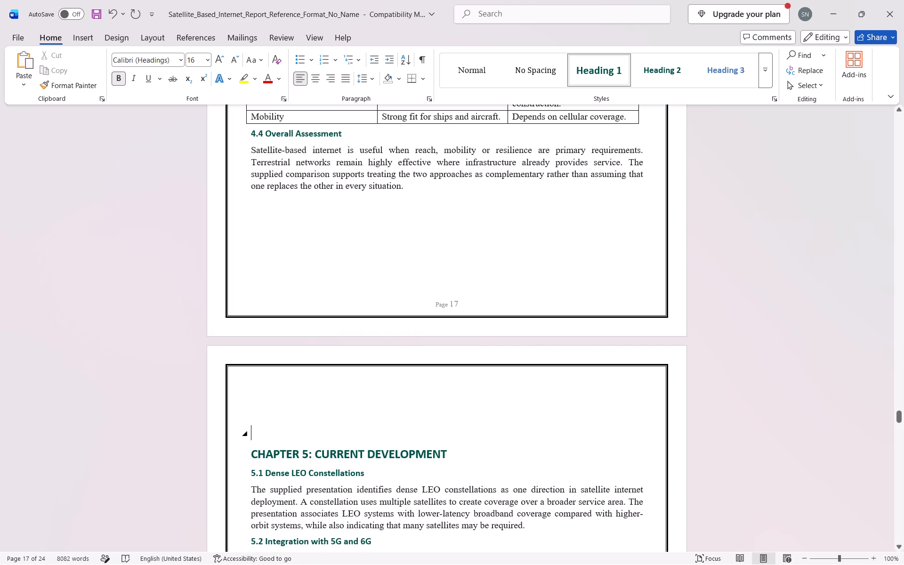
key(BackSpace)
key(Return)
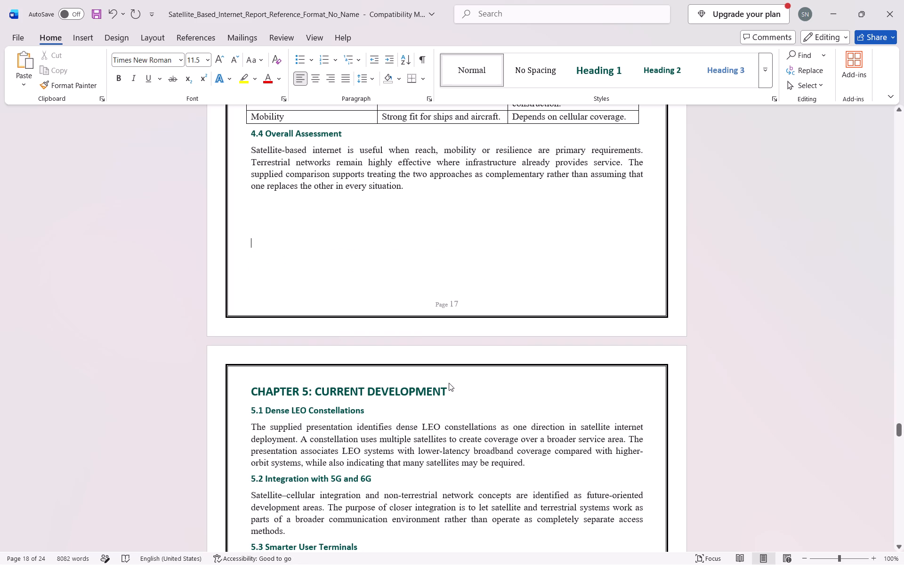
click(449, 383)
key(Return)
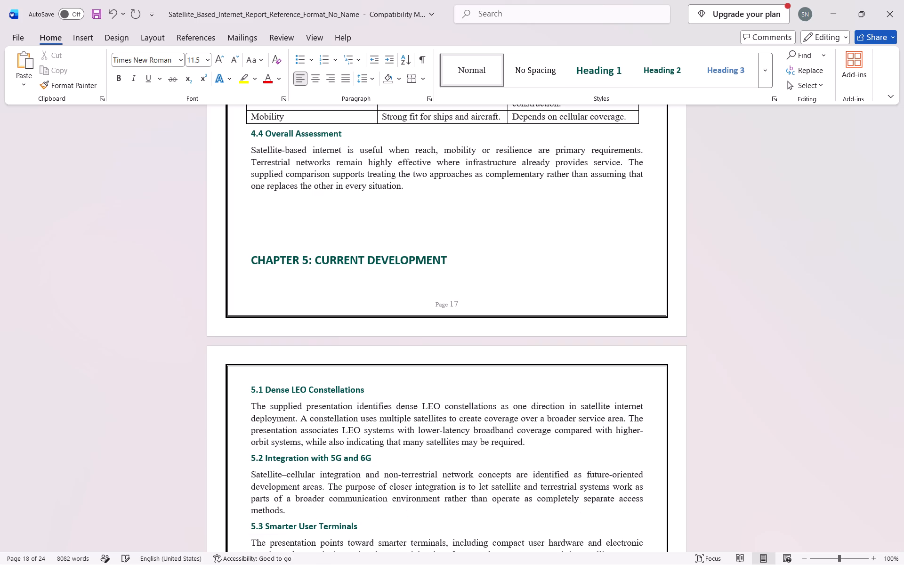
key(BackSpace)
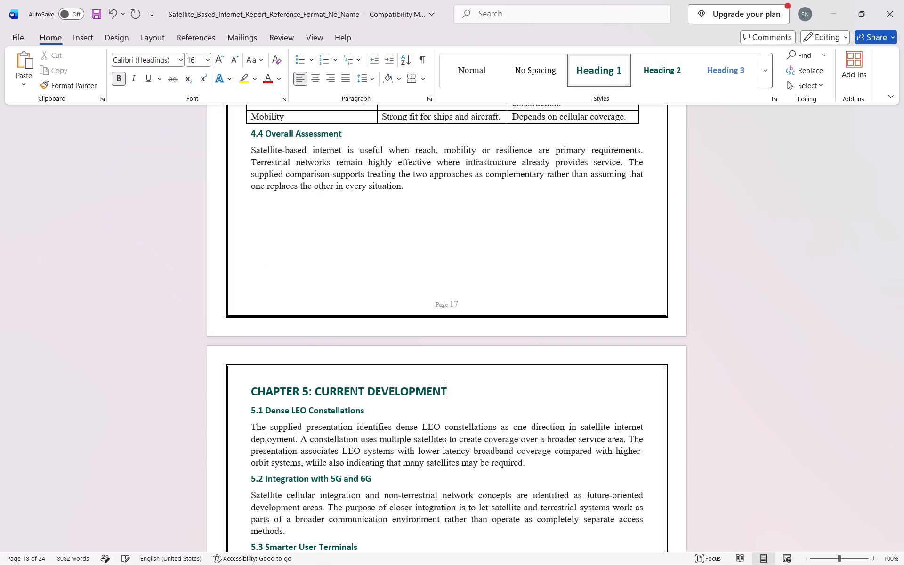
Insert a blank line between the chapter title and the first subheading in Chapter 5 (above 5.1) and Chapter 4 (above 4.1).
click(254, 410)
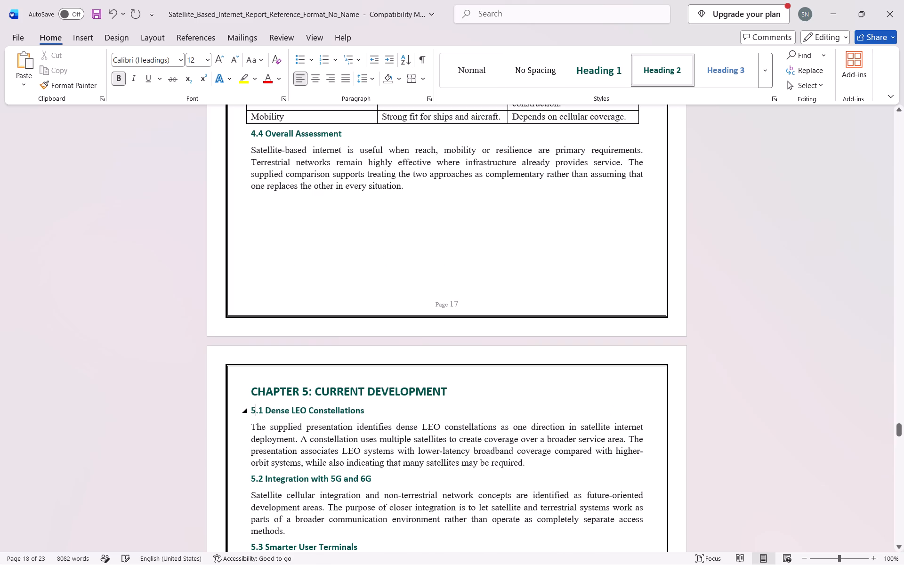
key(Left)
key(Return)
scroll(254, 410, up, 2)
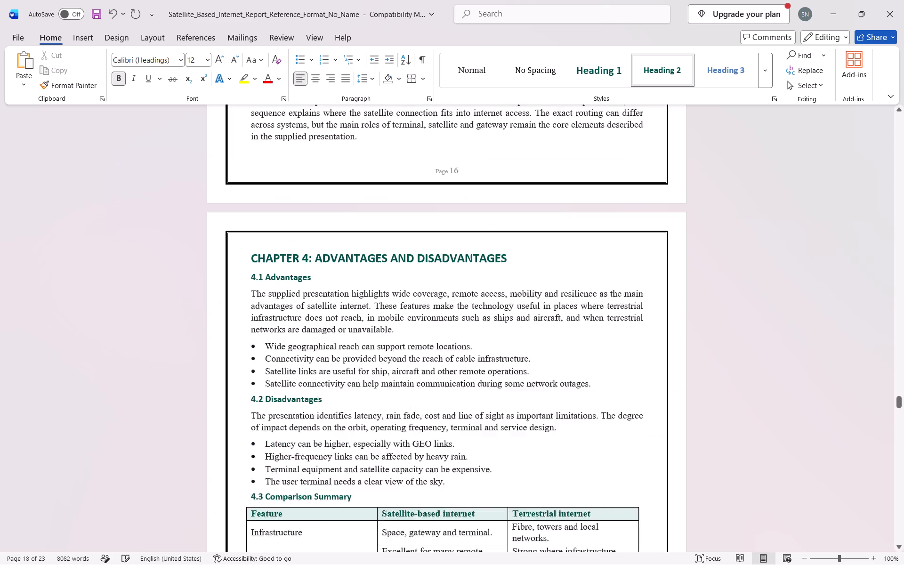
scroll(254, 410, up, 1)
click(250, 346)
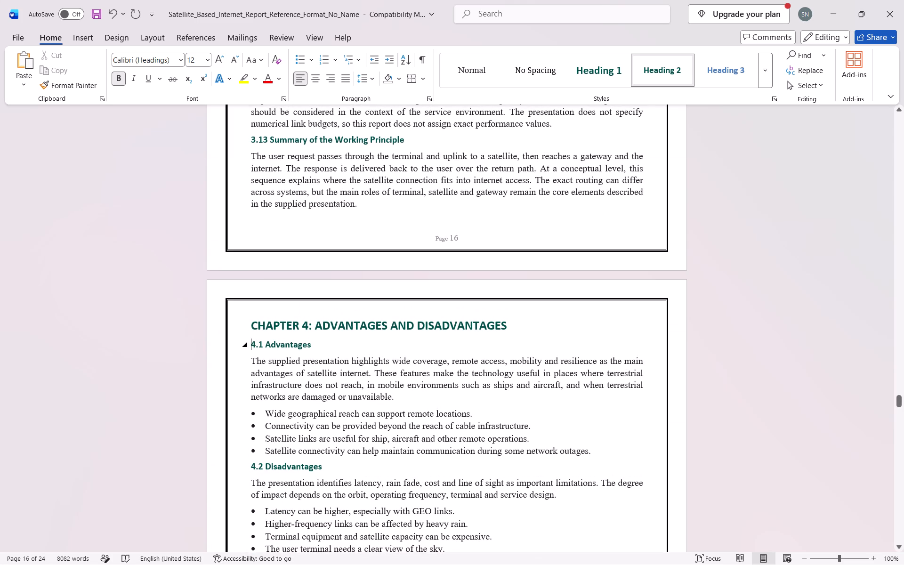
key(Return)
scroll(250, 346, up, 4)
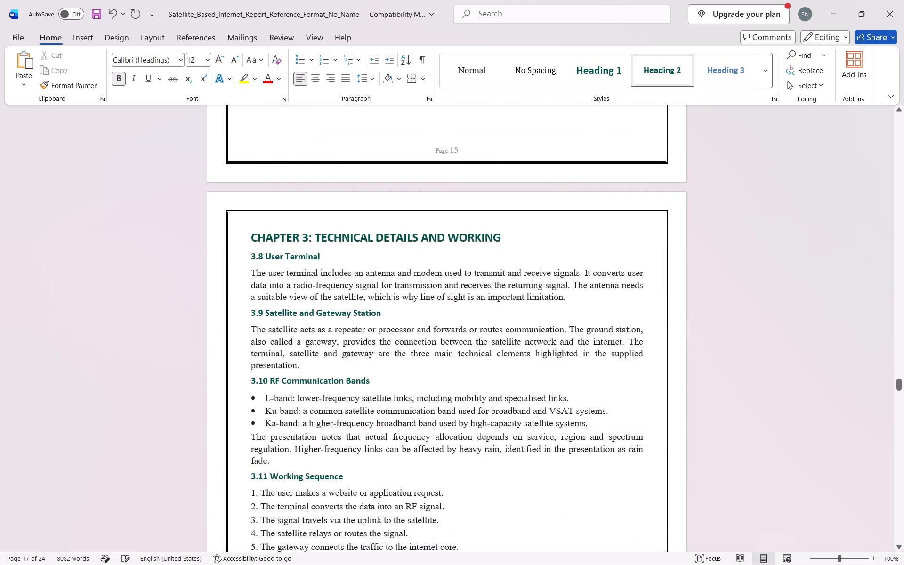
Insert a blank line between the title CHAPTER 3: ORBIT TYPES – LEO, MEO AND GEO and subheading 3.4 Low Earth Orbit (LEO).
scroll(250, 346, up, 1)
scroll(239, 402, up, 2)
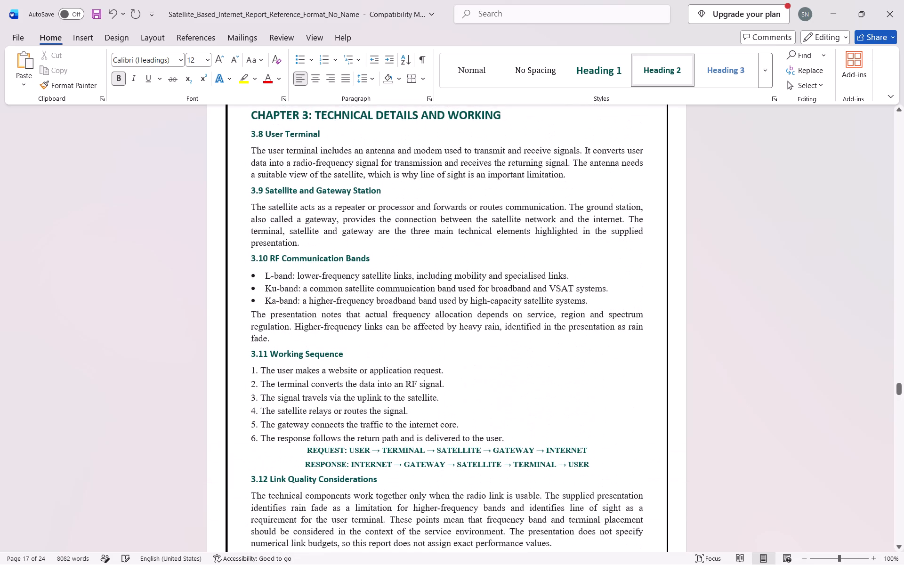
scroll(286, 120, up, 1)
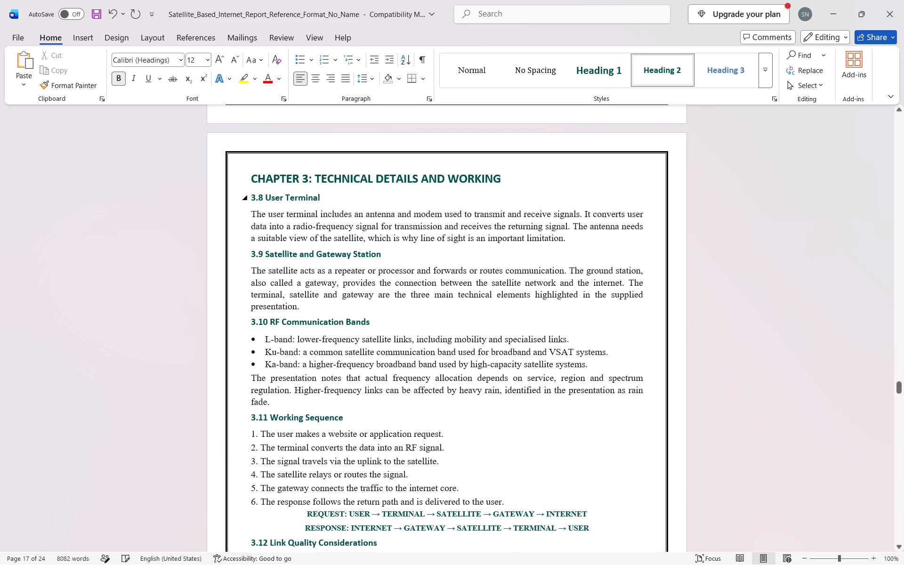
scroll(255, 202, up, 7)
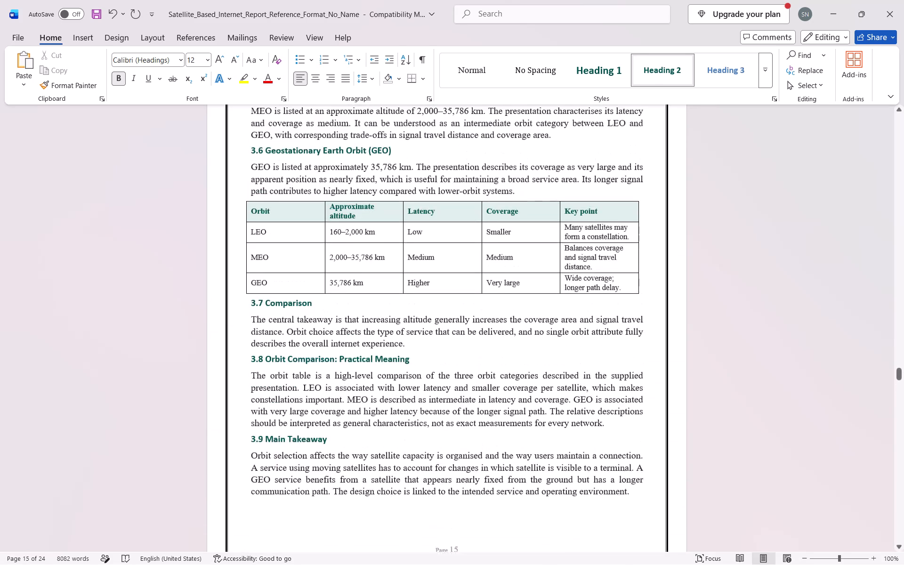
scroll(255, 202, up, 2)
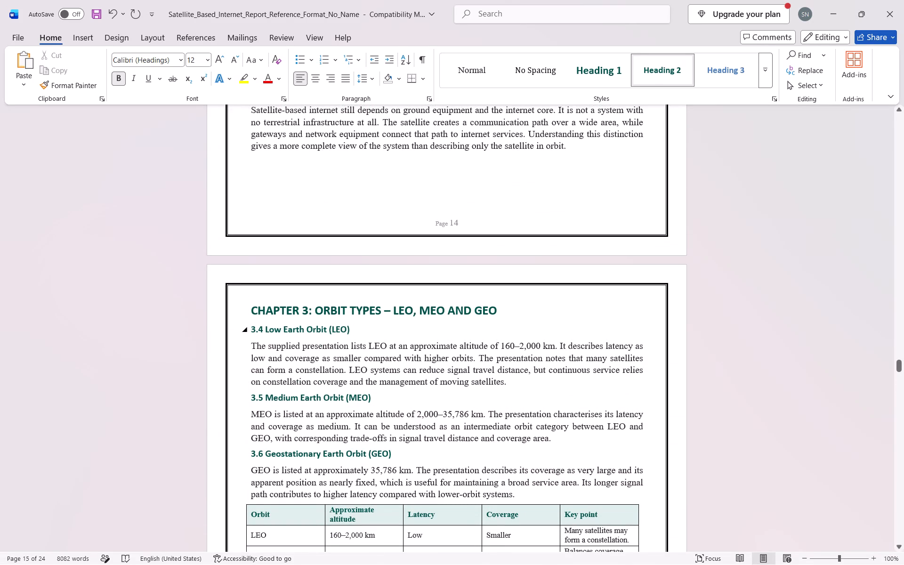
click(256, 328)
key(Left)
key(Return)
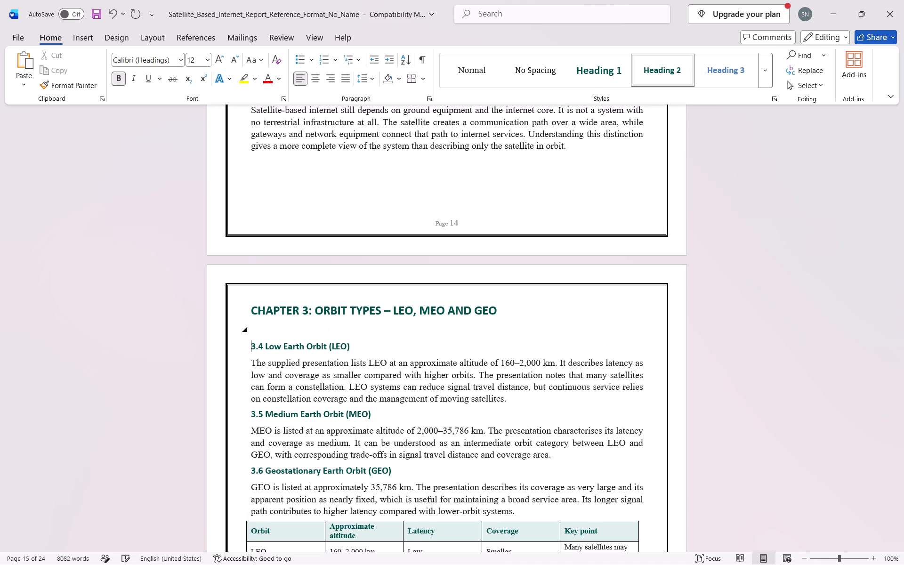
Insert a blank line between the title CHAPTER 3: TECHNICAL DETAILS AND WORKING and subheading 3.8 User Terminal.
scroll(256, 328, down, 8)
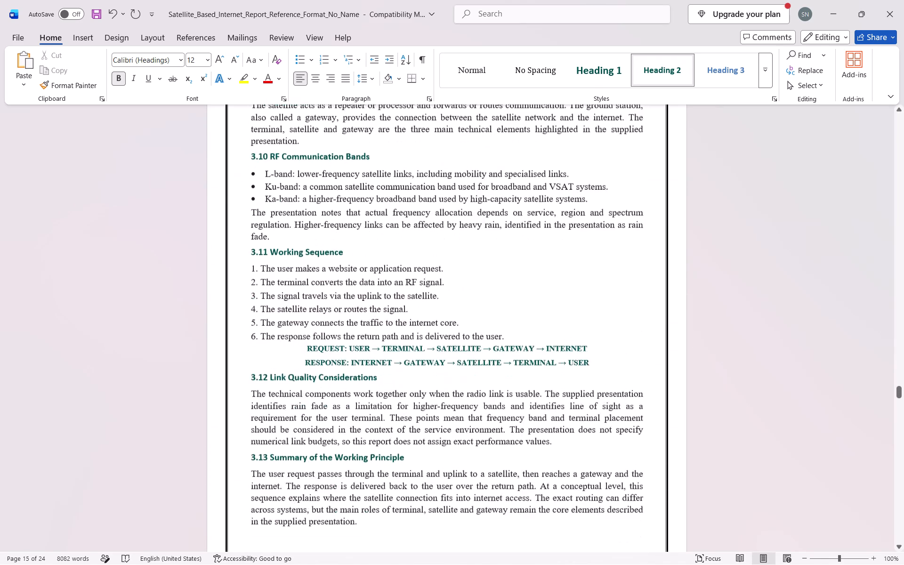
scroll(256, 328, up, 2)
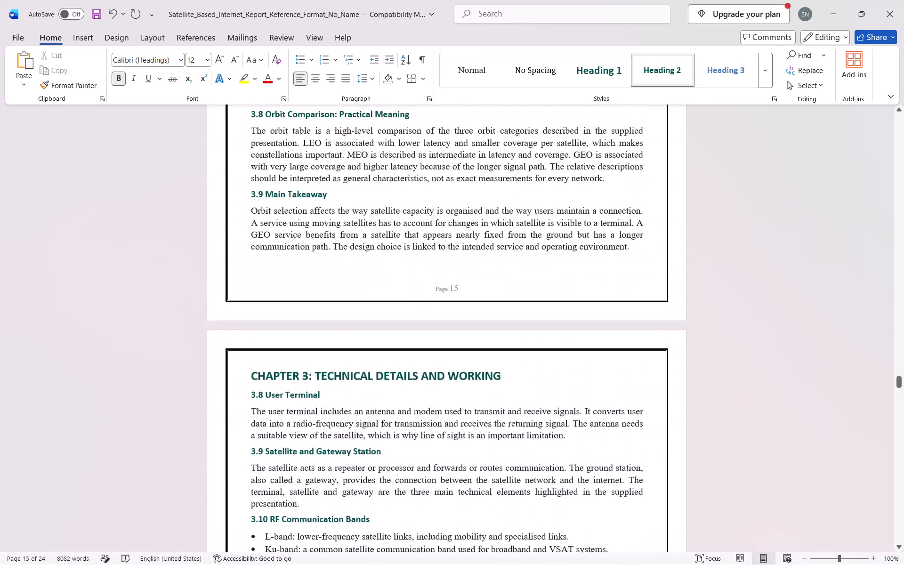
click(255, 394)
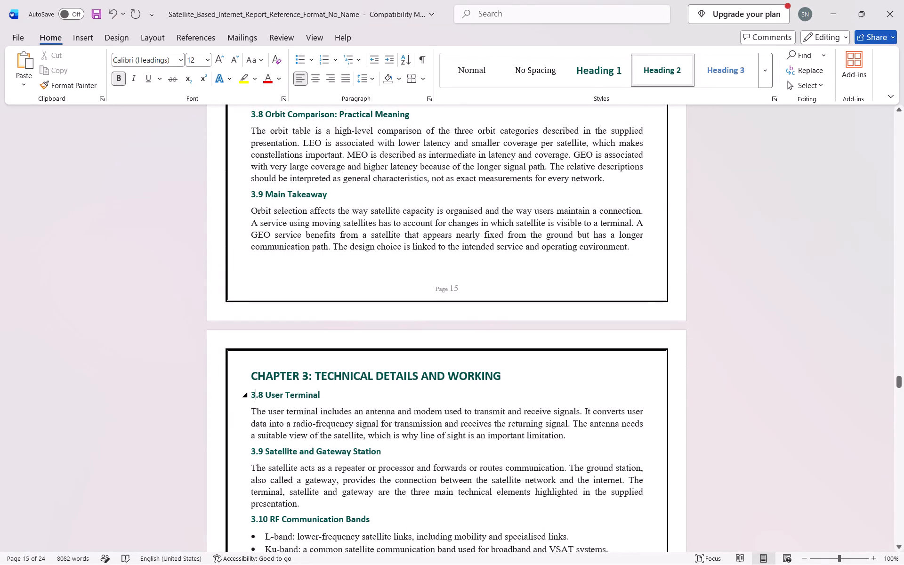
key(Left)
key(Return)
Remove the empty page before CHAPTER 4: ADVANTAGES AND DISADVANTAGES by deleting the break directly ahead of the chapter title.
scroll(255, 394, down, 5)
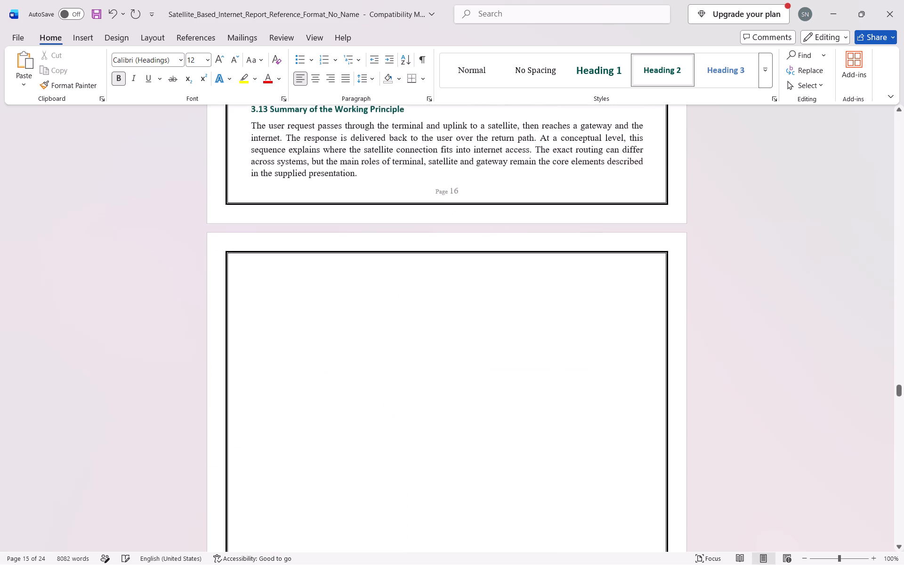
scroll(255, 394, down, 4)
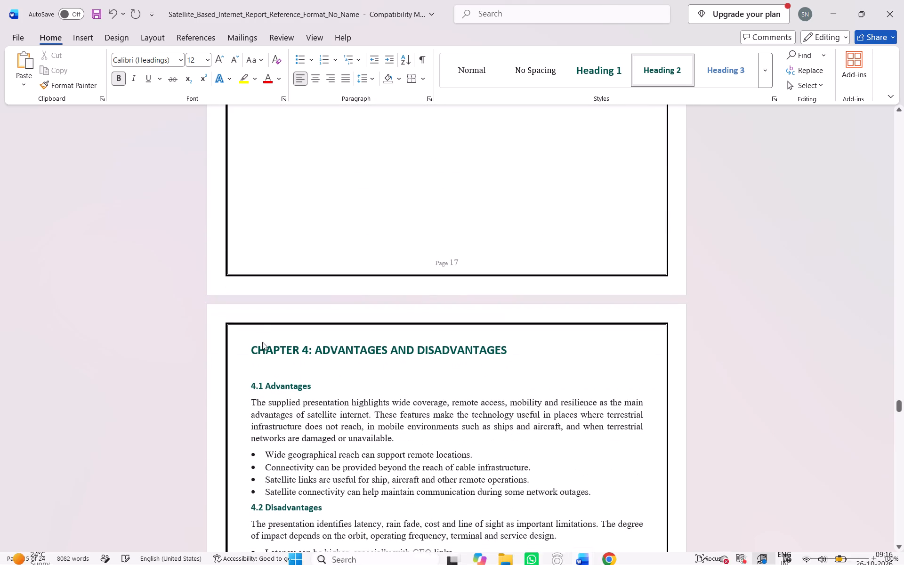
click(249, 350)
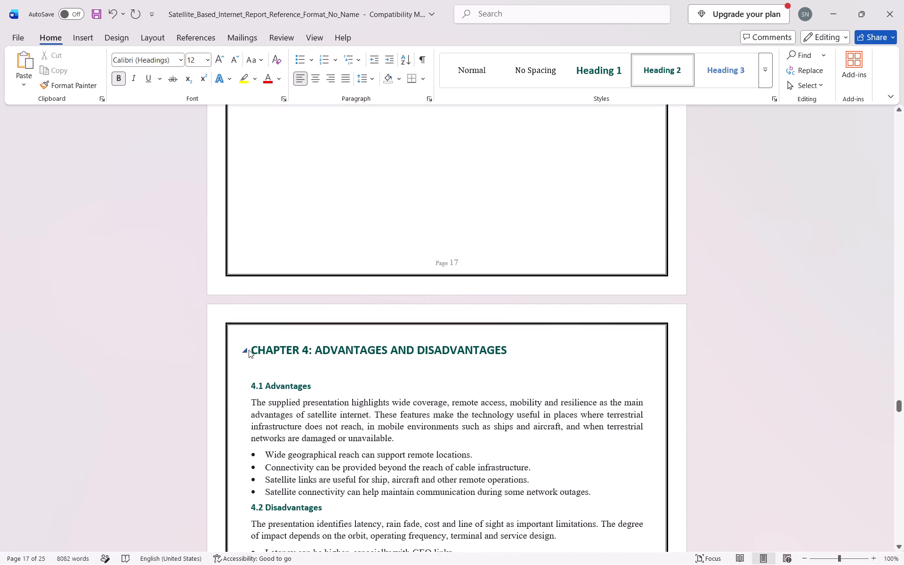
click(249, 350)
click(250, 350)
key(BackSpace)
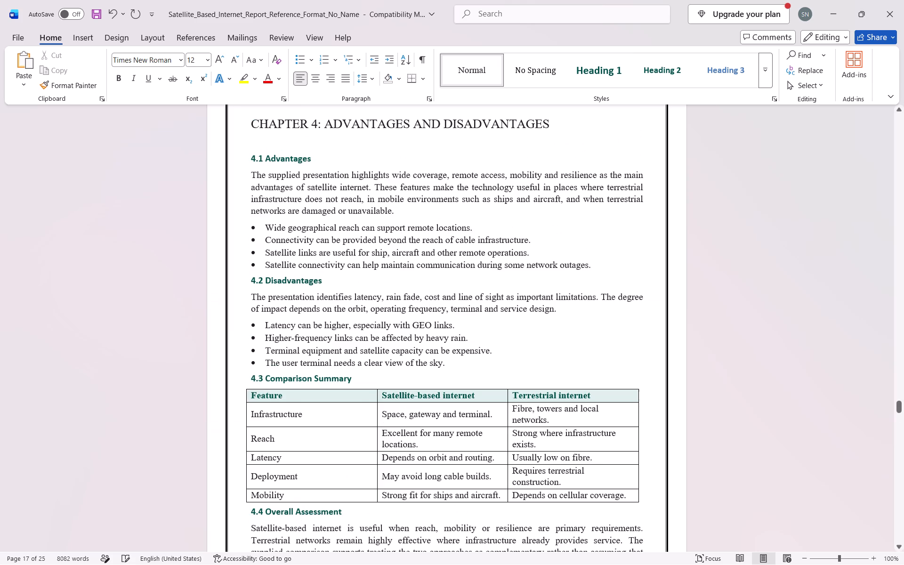
Insert a blank line between the title CHAPTER 3: INFORMATION RELATED TO SATELLITE-BASED INTERNET and subheading 3.1 Definition.
scroll(250, 350, up, 3)
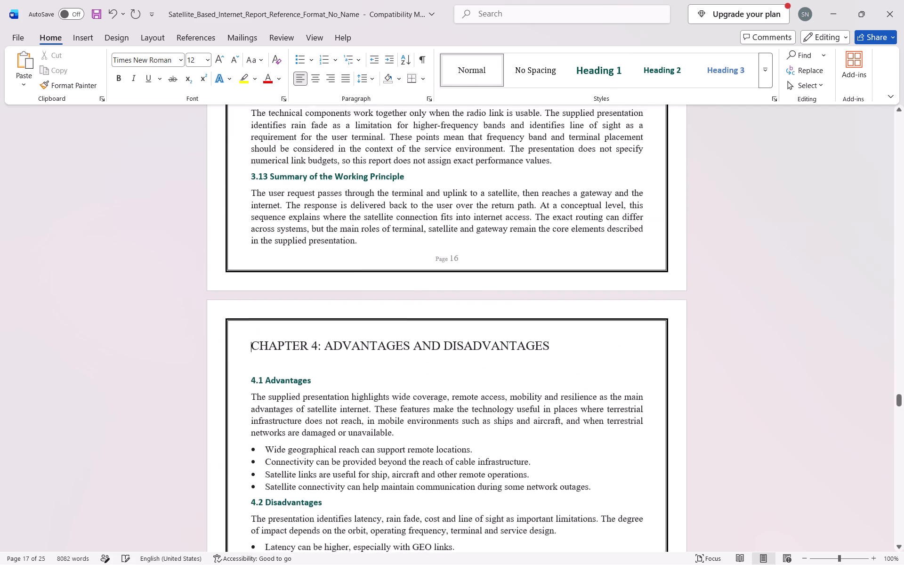
scroll(250, 350, up, 1)
scroll(287, 379, up, 5)
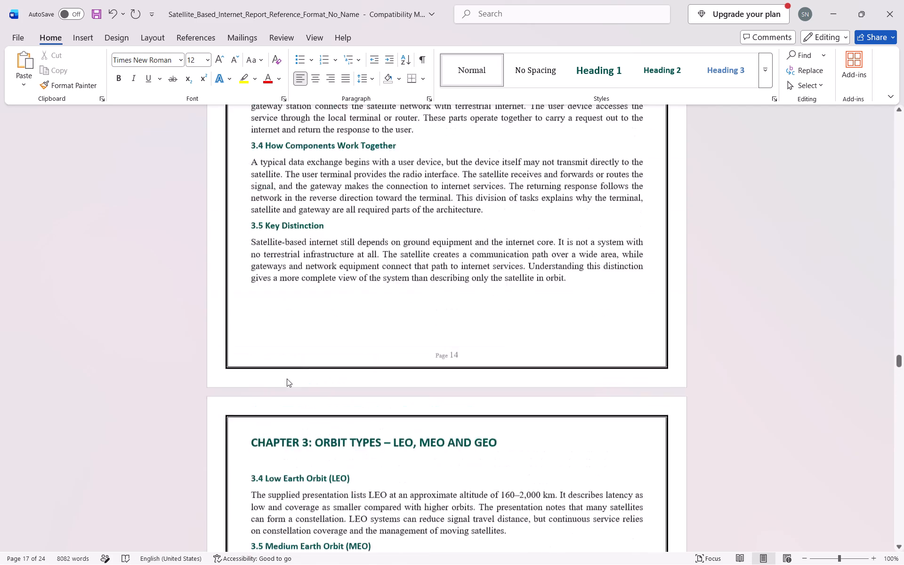
scroll(287, 379, up, 3)
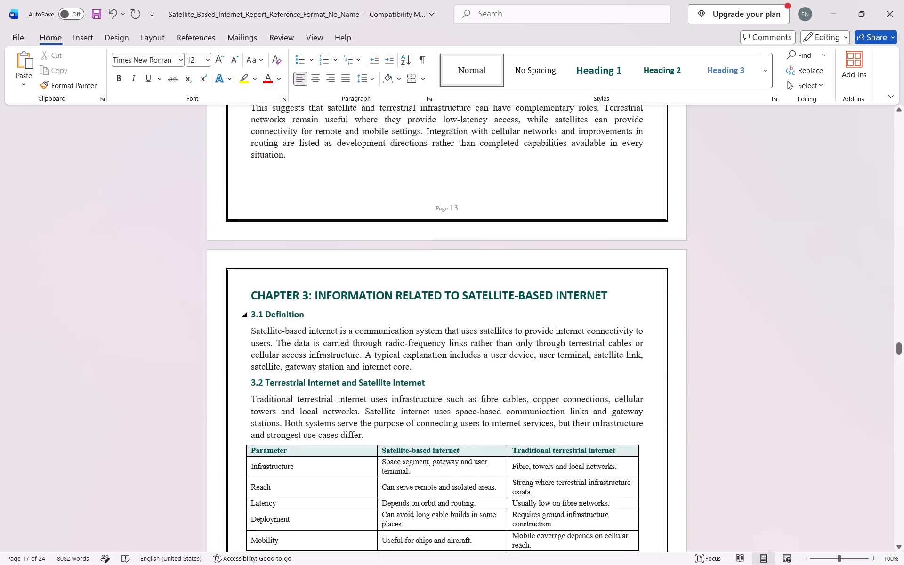
click(254, 313)
key(Left)
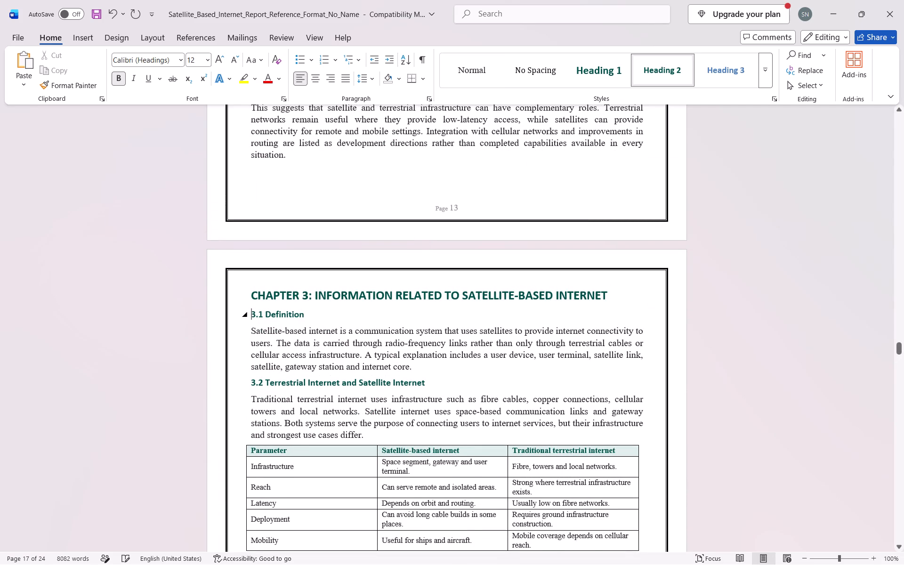
key(Return)
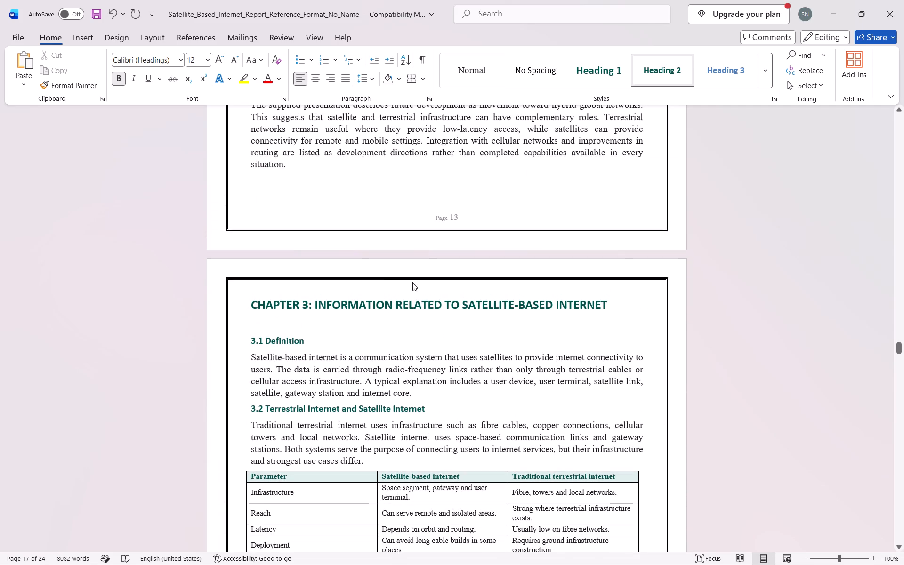
Insert a blank line between the title CHAPTER 2: LITERATURE REVIEW – CRITICAL DISCUSSION and subheading 2.4 Strengths Identified.
scroll(412, 283, up, 3)
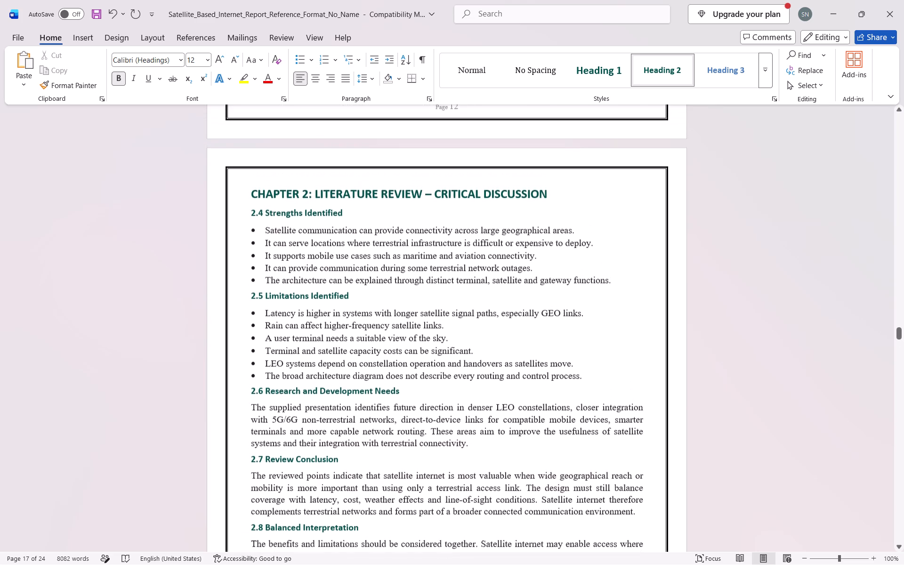
click(268, 214)
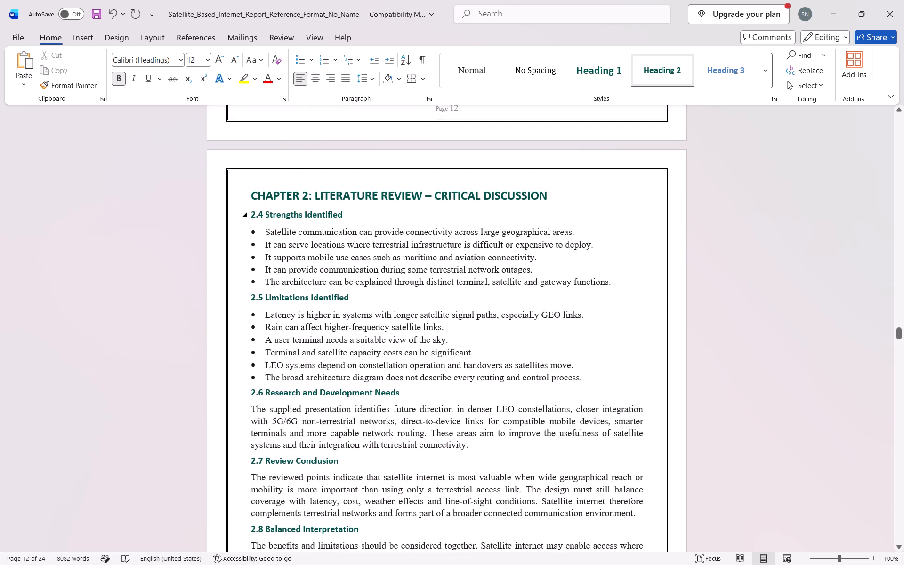
key(Left)
key(Left)
key(Left)
key(Left)
key(Left)
key(Return)
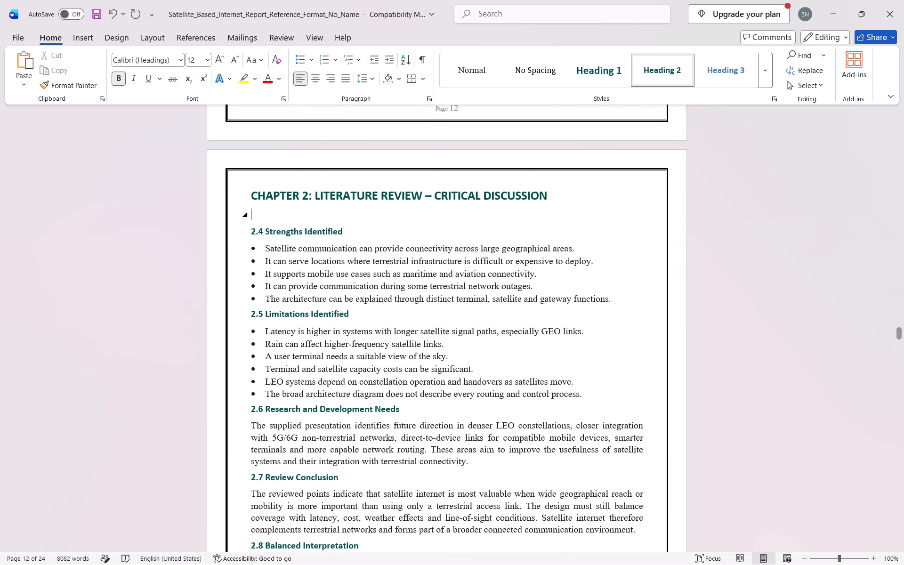
Insert a blank line between the title CHAPTER 2: LITERATURE REVIEW and subheading 2.1 Review Method.
scroll(268, 214, down, 2)
scroll(268, 214, up, 5)
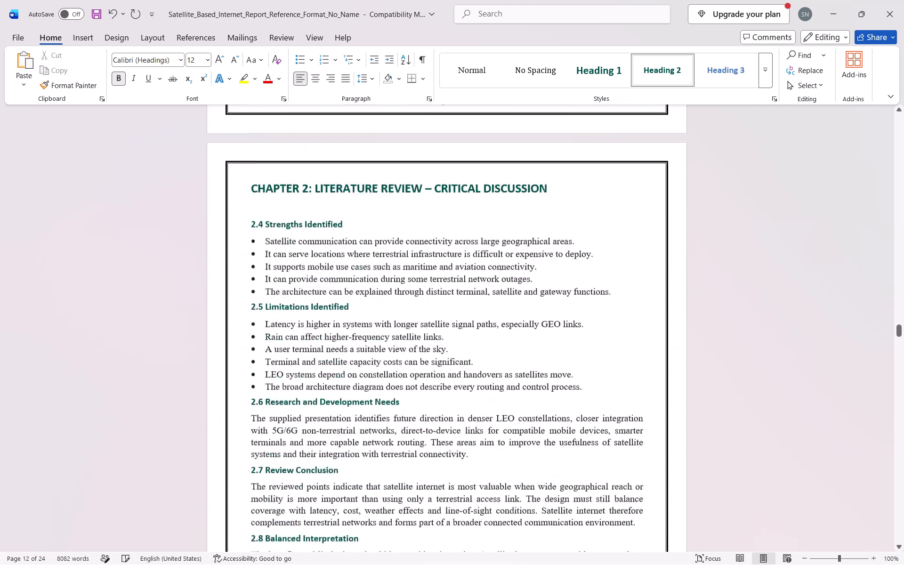
scroll(268, 214, up, 2)
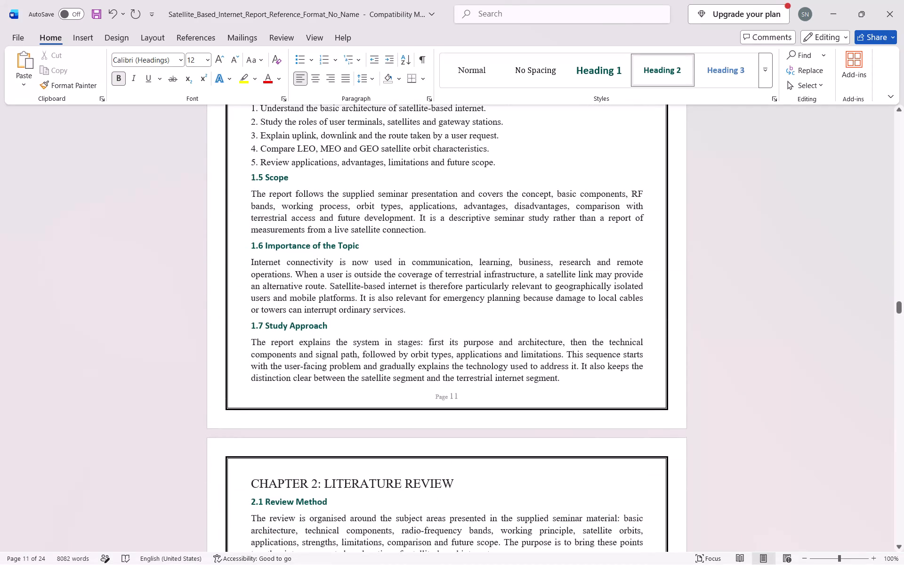
click(454, 481)
key(Return)
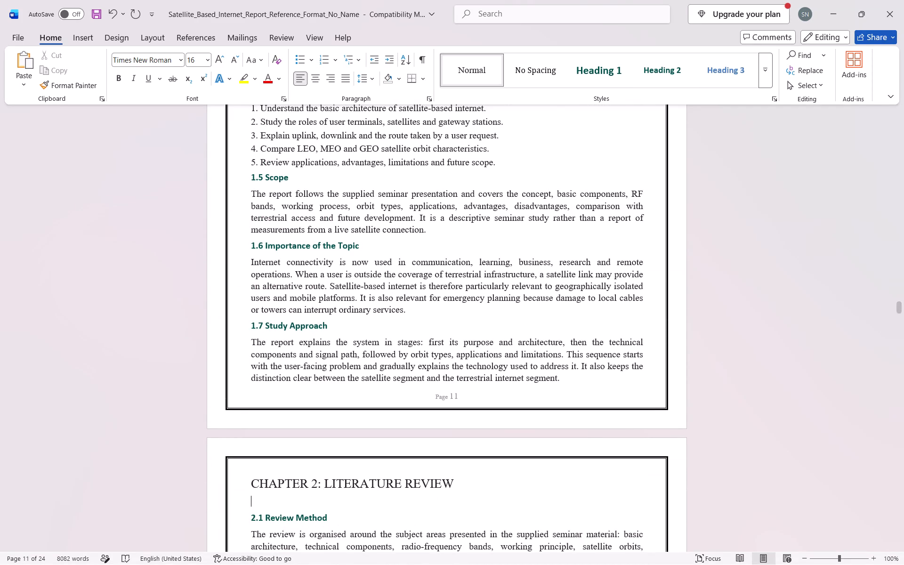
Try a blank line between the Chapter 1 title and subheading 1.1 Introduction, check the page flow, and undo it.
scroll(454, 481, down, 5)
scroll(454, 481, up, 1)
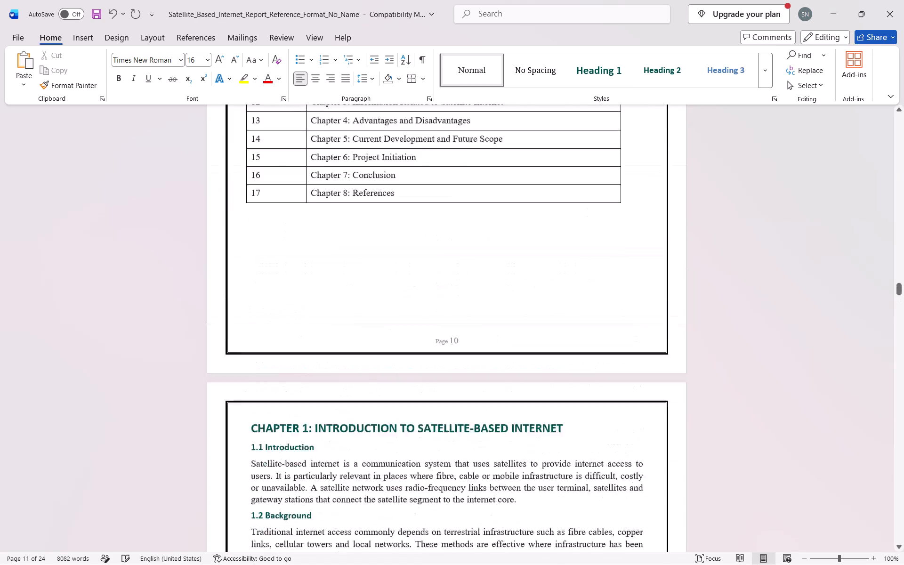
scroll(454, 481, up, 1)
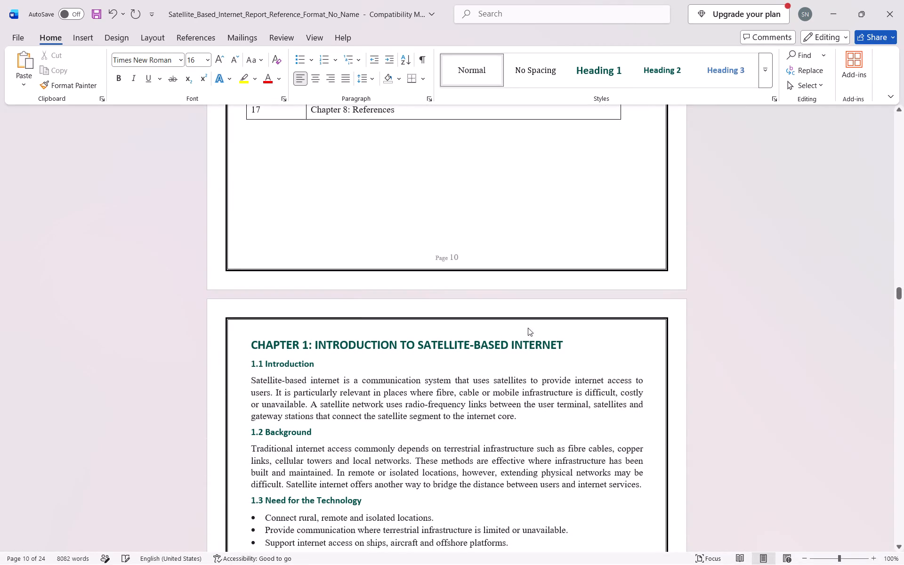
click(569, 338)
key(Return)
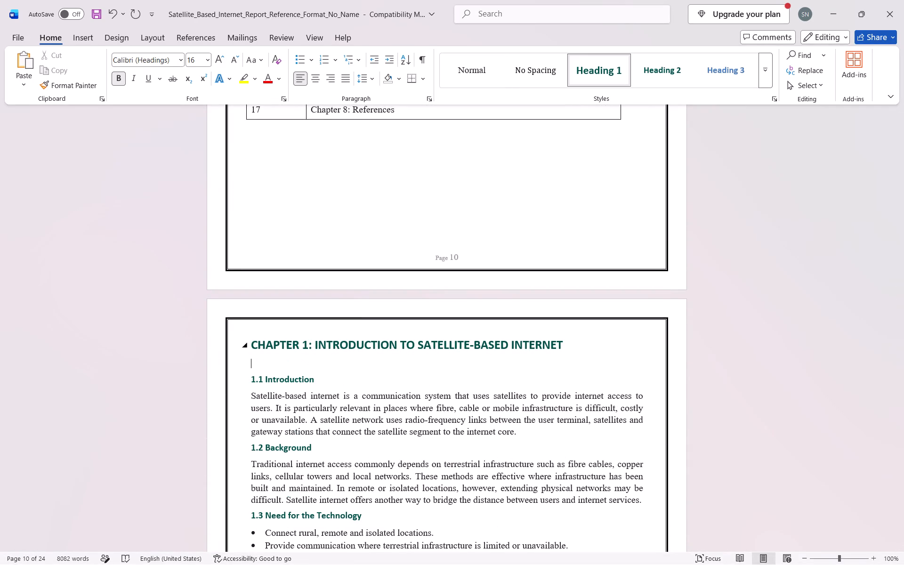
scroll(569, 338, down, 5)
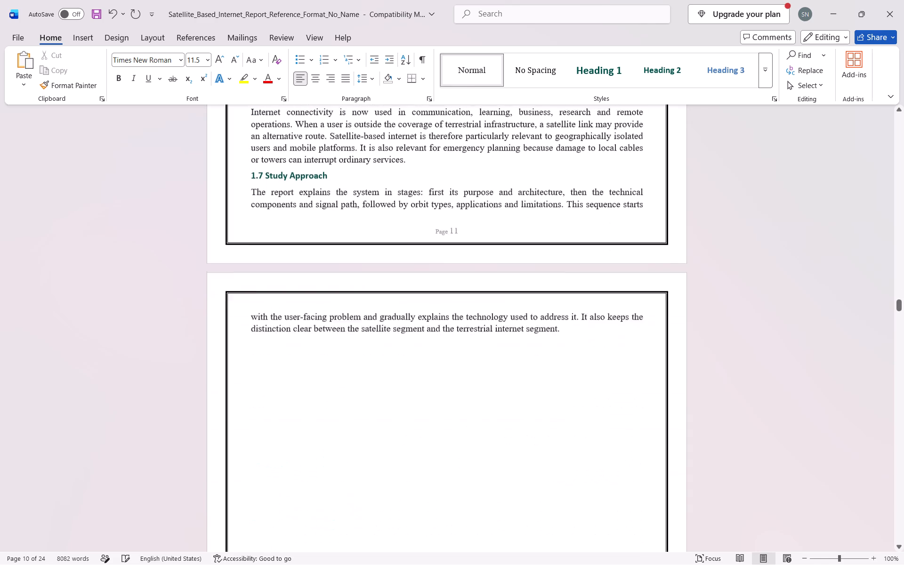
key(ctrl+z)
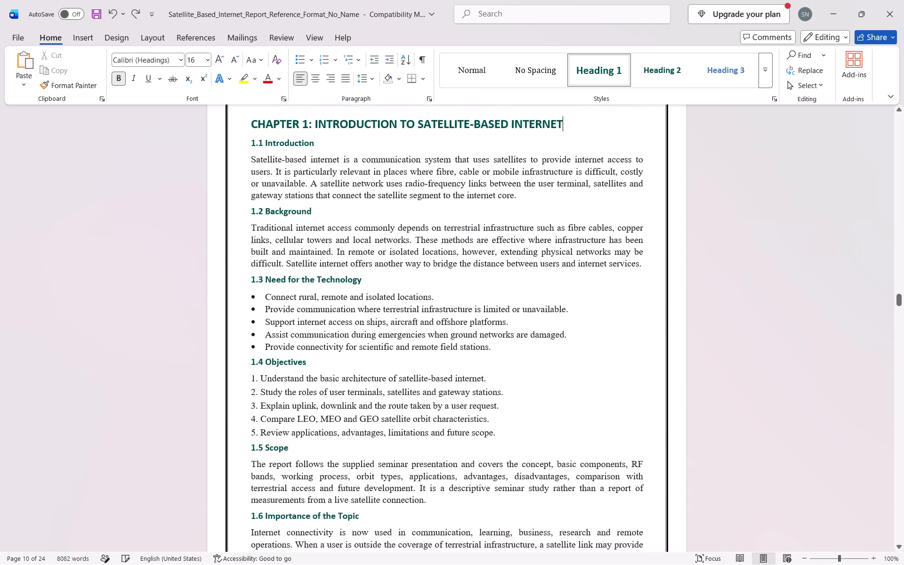
Review the page layout from the end of Chapter 1 through the Chapter 2 literature review and critical discussion pages.
scroll(481, 466, down, 3)
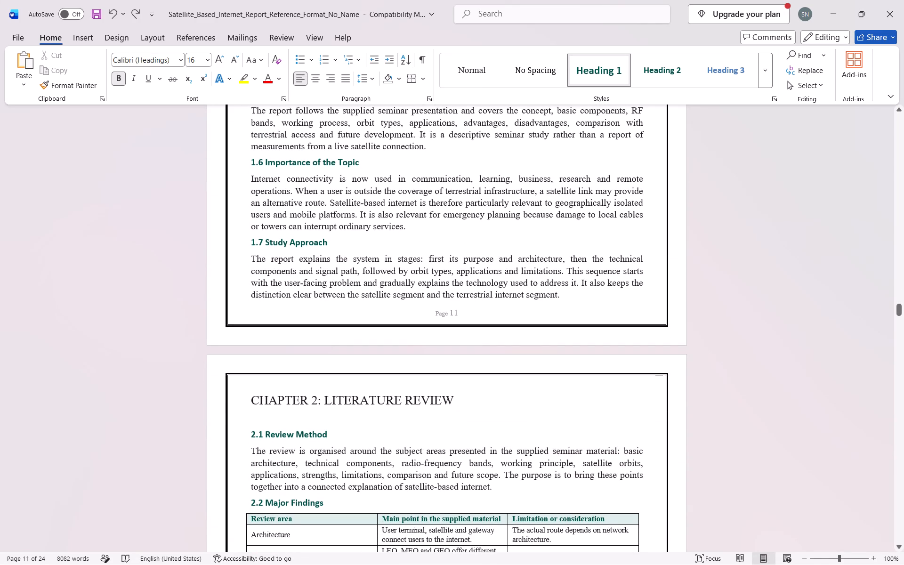
scroll(399, 483, down, 1)
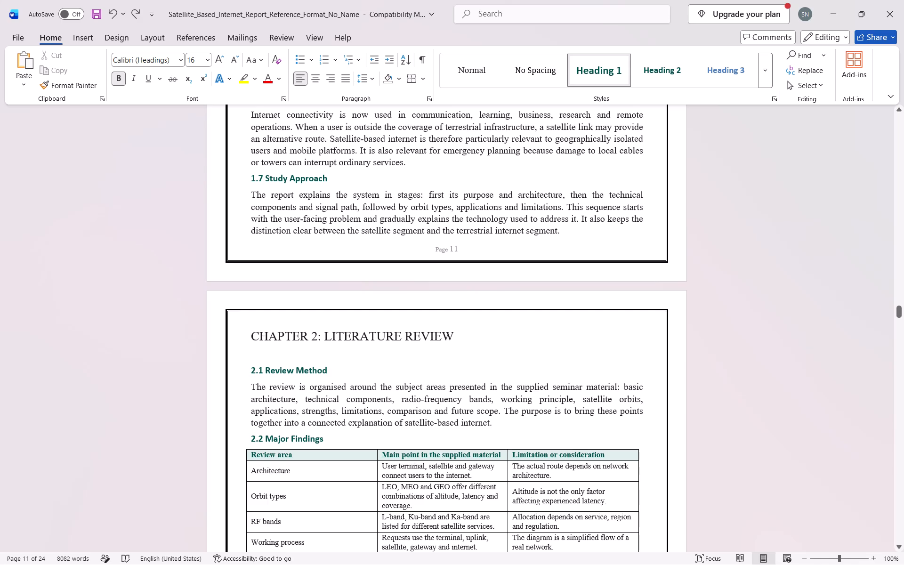
scroll(399, 483, down, 2)
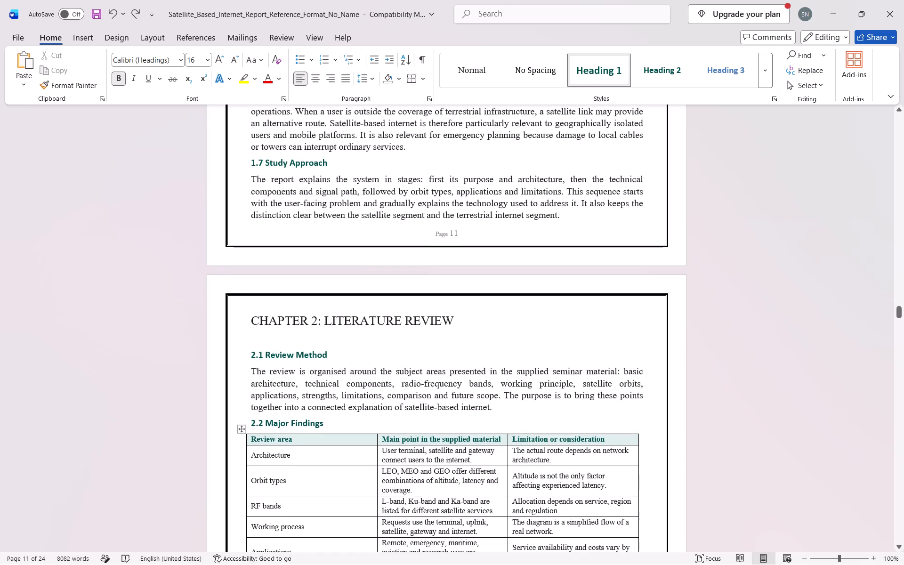
scroll(399, 483, down, 1)
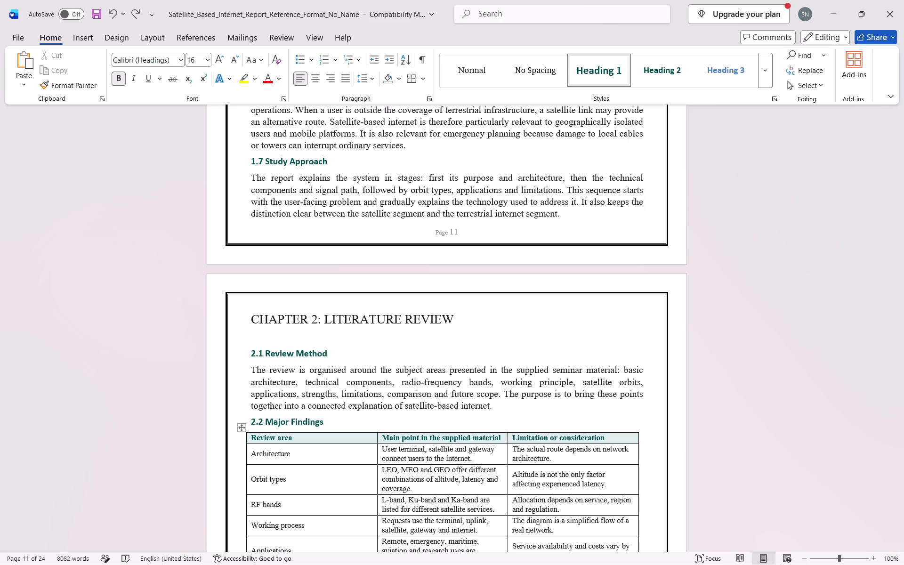
scroll(394, 360, down, 1)
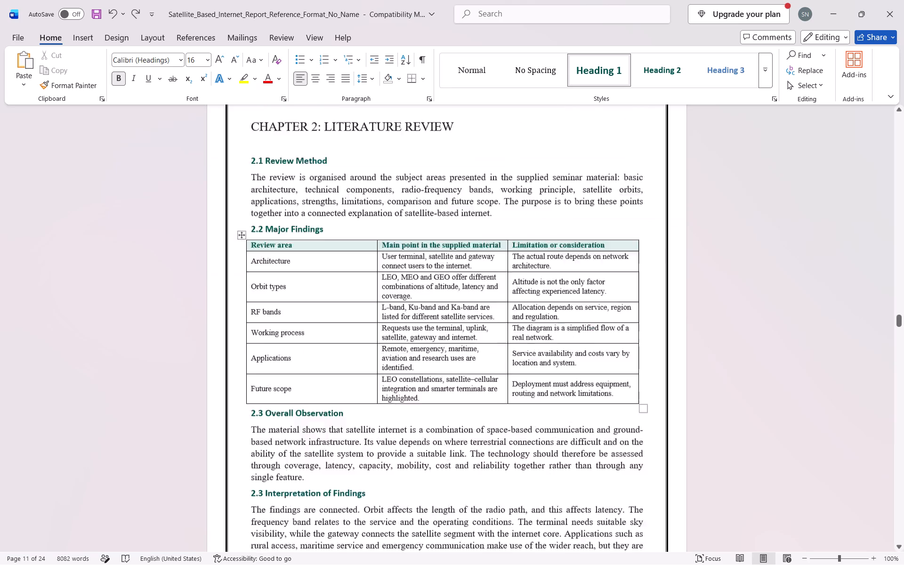
scroll(394, 360, down, 4)
scroll(399, 411, down, 3)
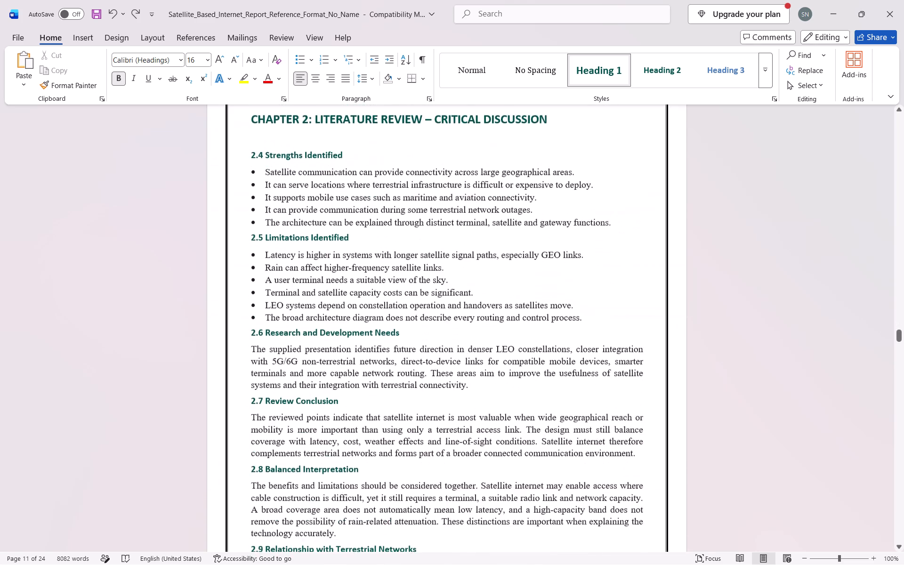
Center the titles CHAPTER 3: ORBIT TYPES – LEO, MEO AND GEO and CHAPTER 3: INFORMATION RELATED TO SATELLITE-BASED INTERNET.
scroll(399, 411, down, 5)
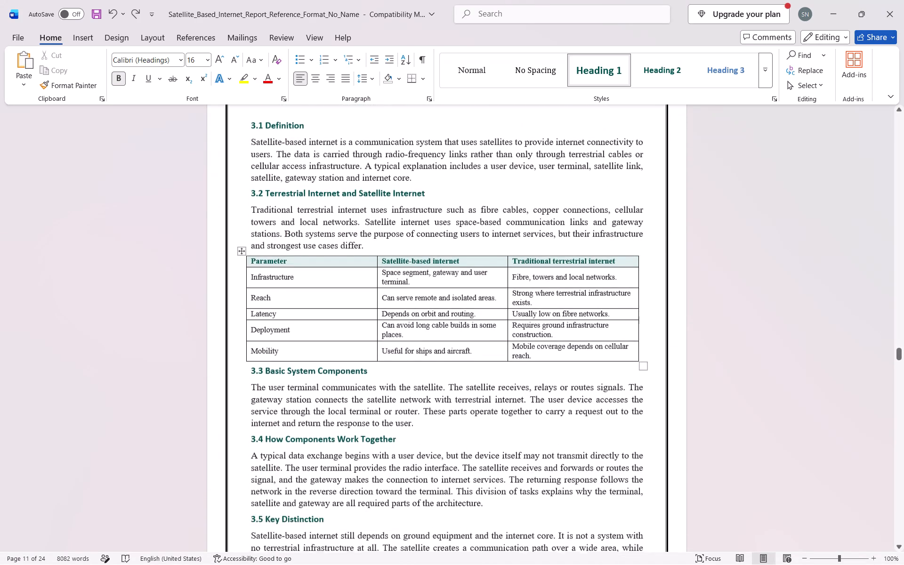
scroll(399, 411, down, 3)
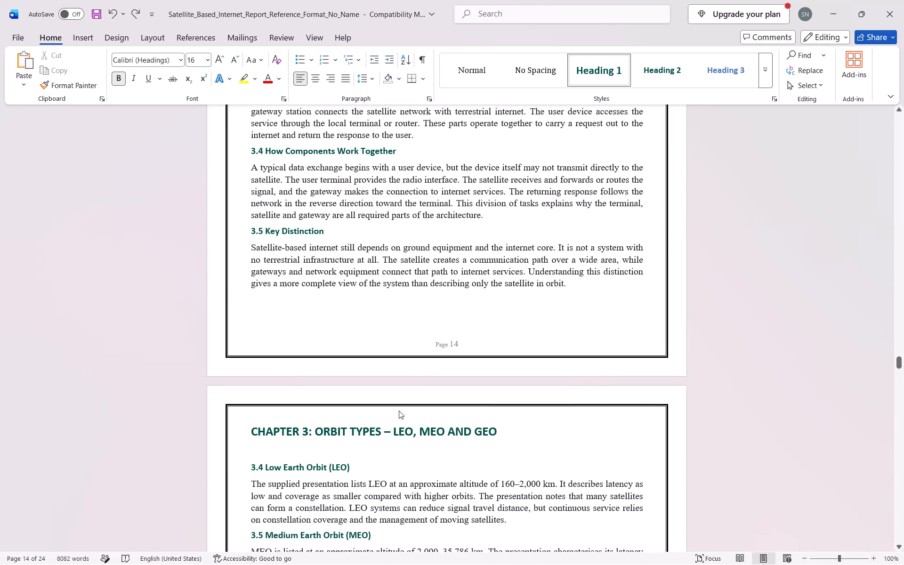
click(257, 428)
click(311, 78)
scroll(359, 165, up, 3)
click(321, 138)
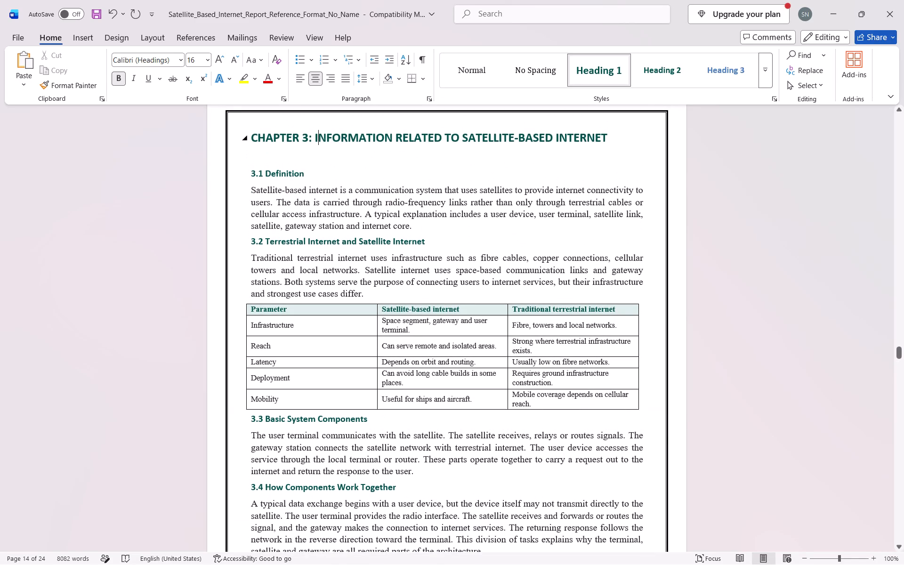
click(319, 80)
Center both Chapter 2 titles, LITERATURE REVIEW – CRITICAL DISCUSSION and LITERATURE REVIEW.
scroll(402, 271, up, 2)
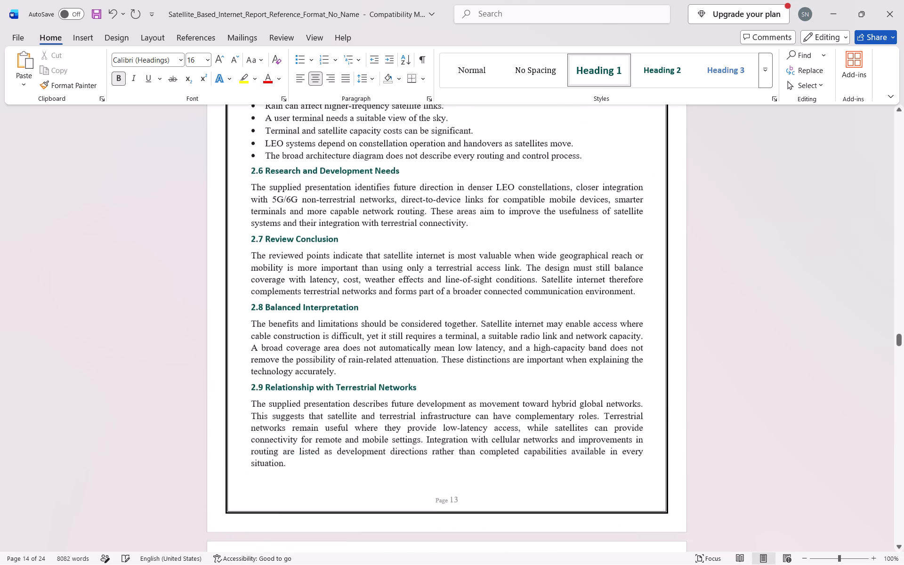
scroll(402, 271, up, 3)
click(373, 374)
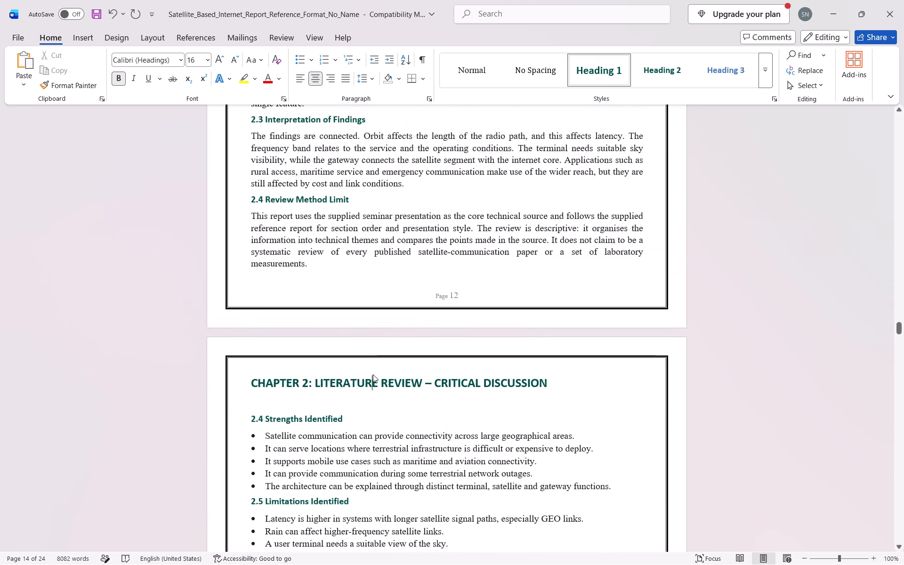
click(320, 75)
scroll(415, 203, up, 3)
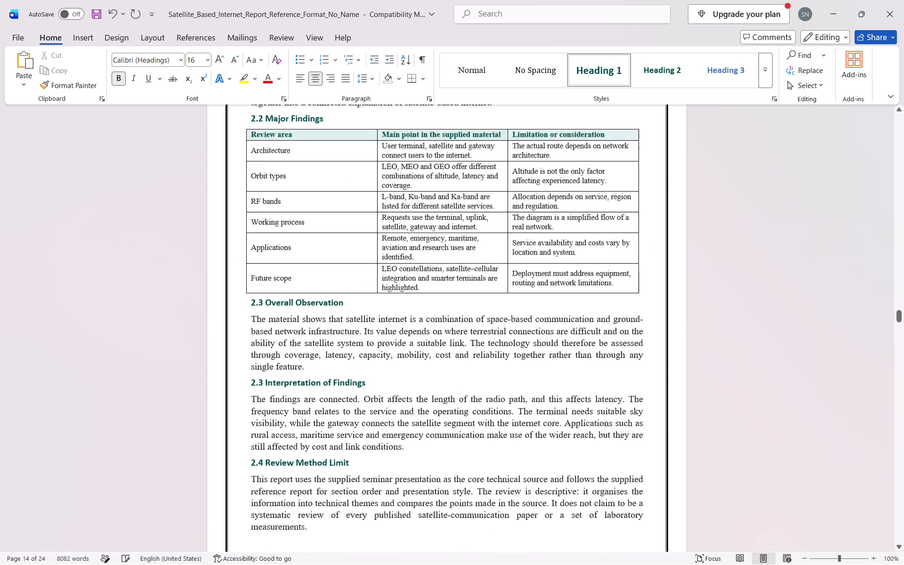
scroll(415, 203, up, 1)
click(392, 224)
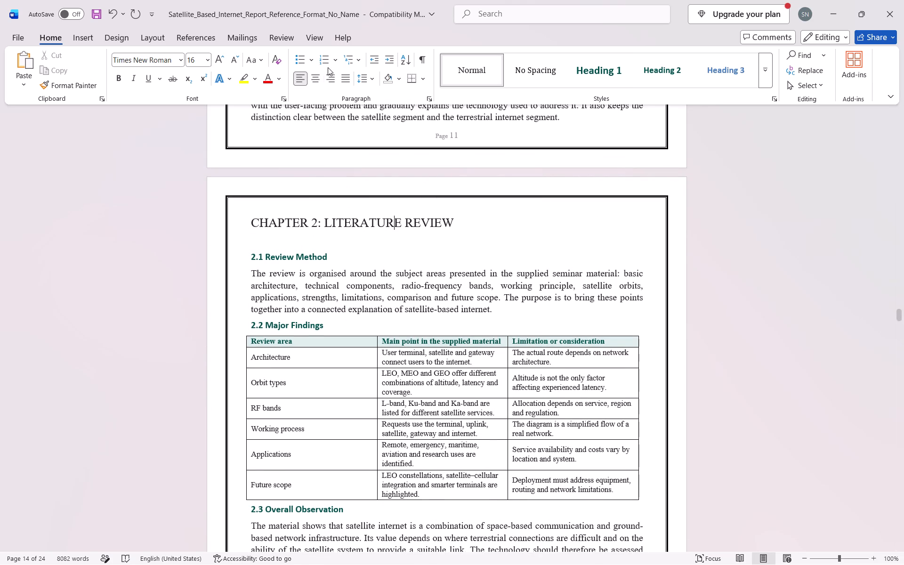
click(319, 76)
Center the title CHAPTER 1: INTRODUCTION TO SATELLITE-BASED INTERNET.
scroll(378, 151, up, 4)
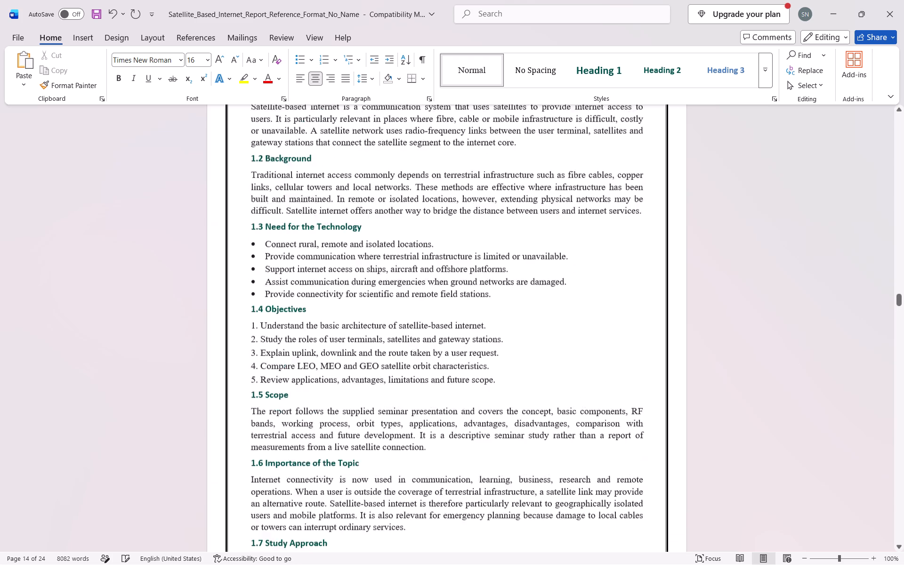
scroll(378, 151, up, 2)
click(387, 267)
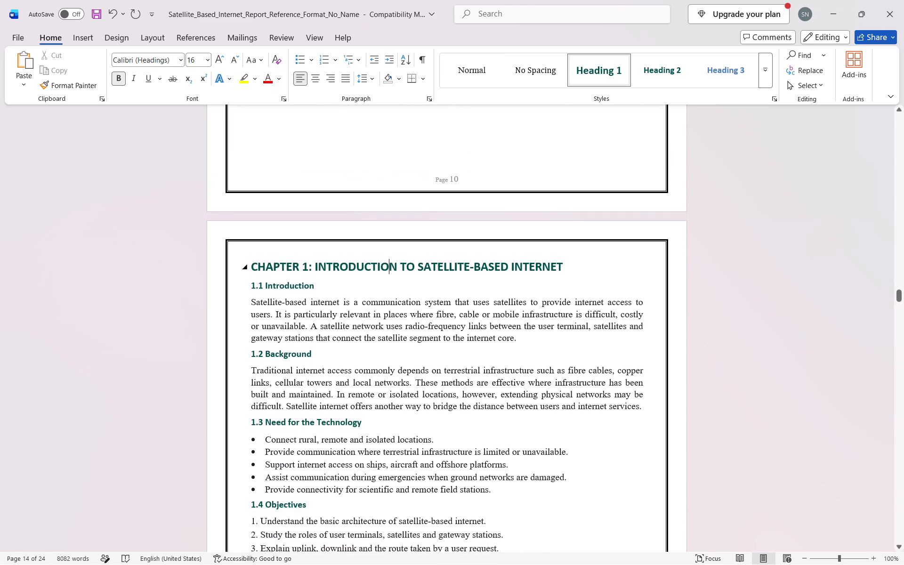
click(312, 79)
Center the title CHAPTER 3: TECHNICAL DETAILS AND WORKING above section 3.8 User Terminal.
scroll(497, 261, down, 8)
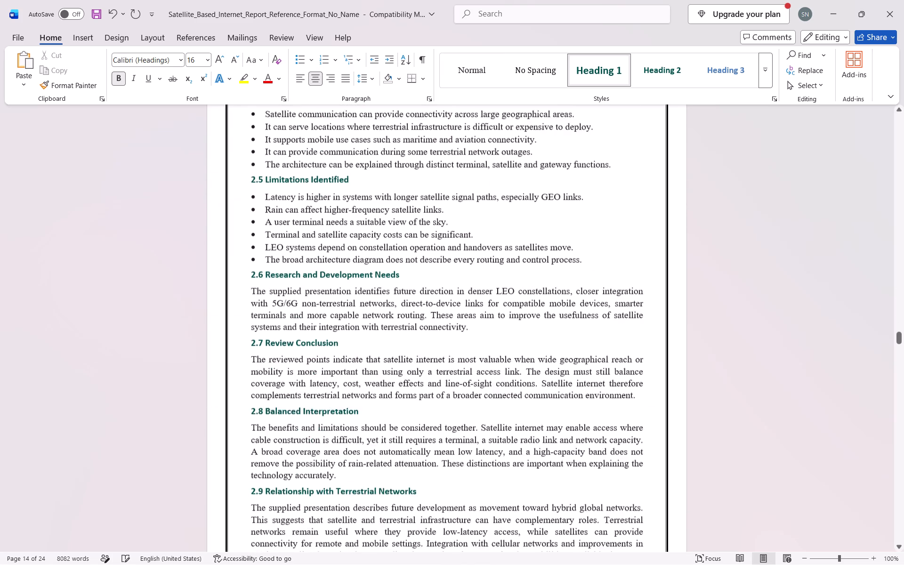
scroll(497, 261, down, 6)
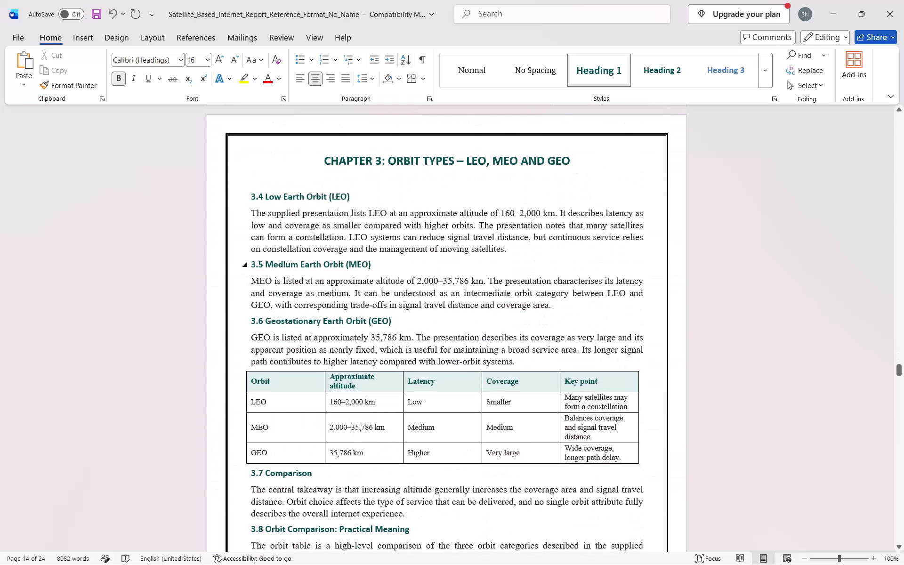
scroll(507, 345, down, 4)
click(420, 349)
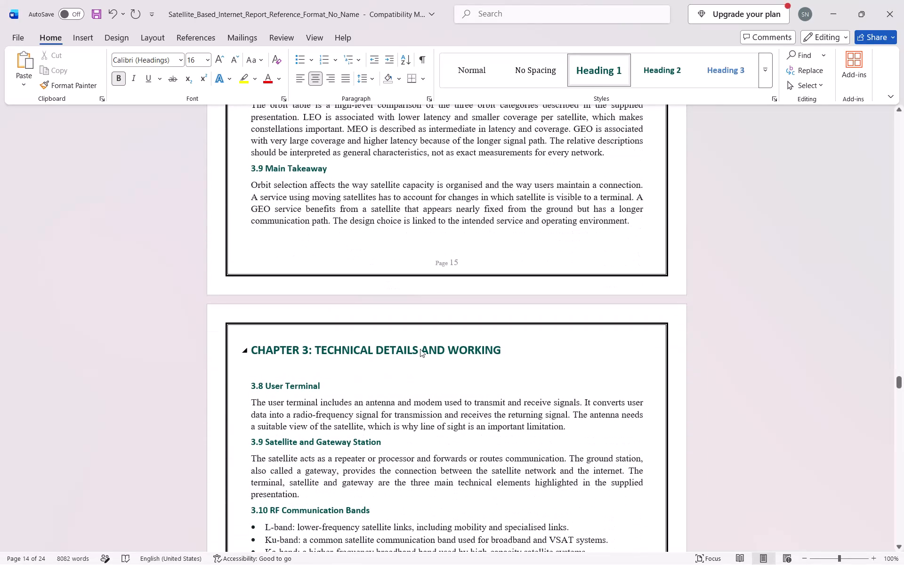
click(315, 82)
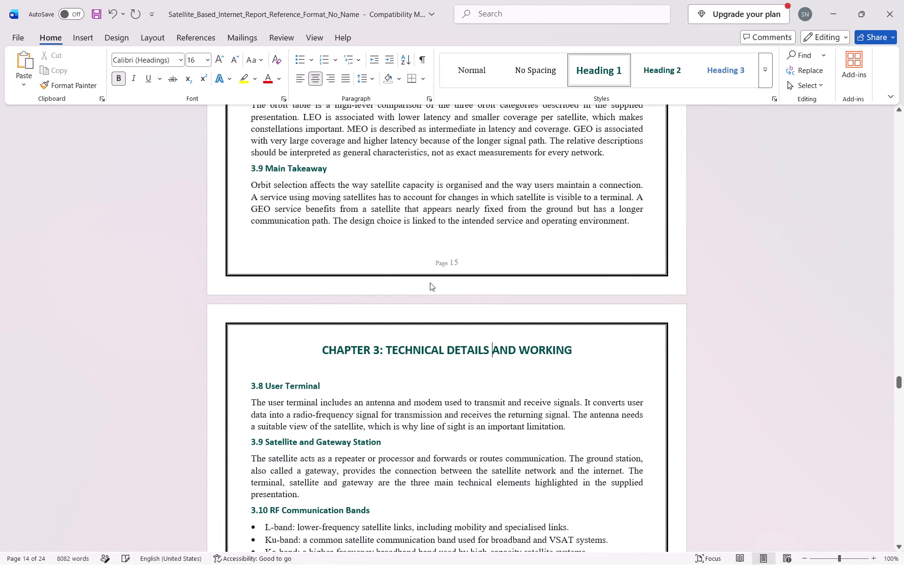
Center the title CHAPTER 4: ADVANTAGES AND DISADVANTAGES above section 4.1 Advantages.
scroll(426, 294, down, 6)
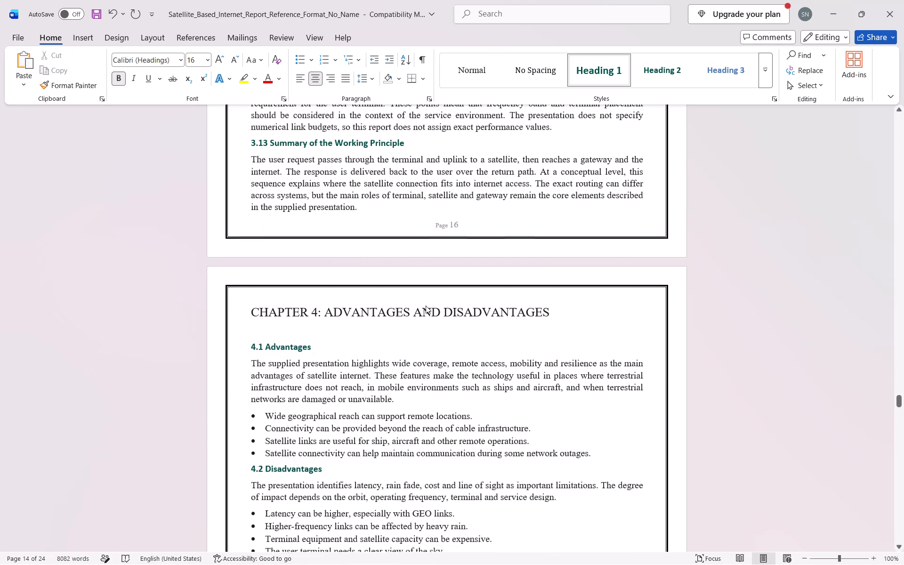
click(426, 310)
click(318, 77)
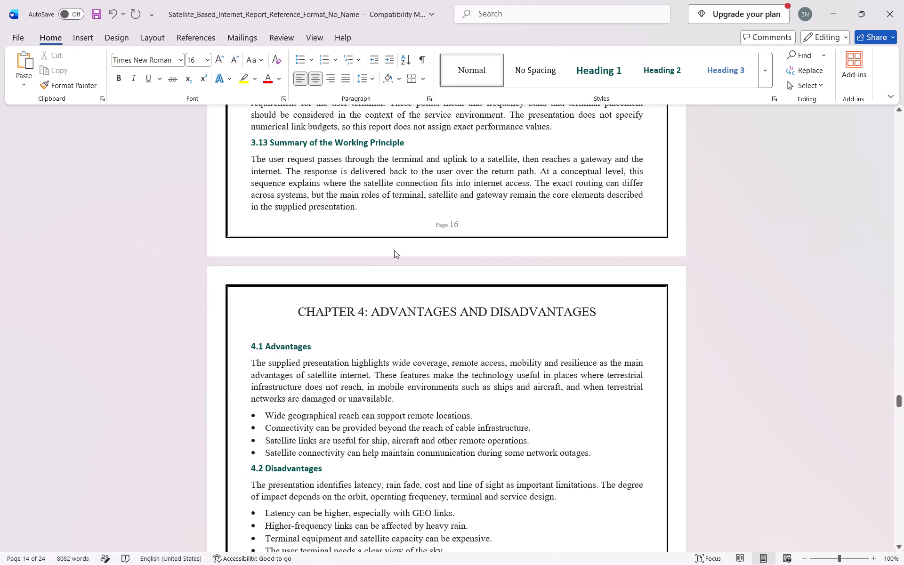
Center the title CHAPTER 5: CURRENT DEVELOPMENT above section 5.1 Dense LEO Constellations.
scroll(394, 250, down, 4)
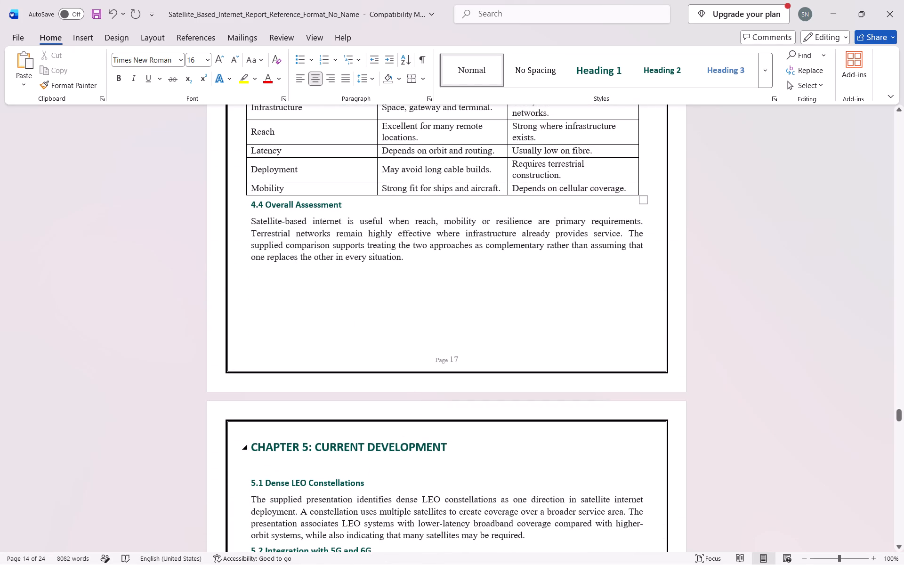
click(397, 450)
click(320, 78)
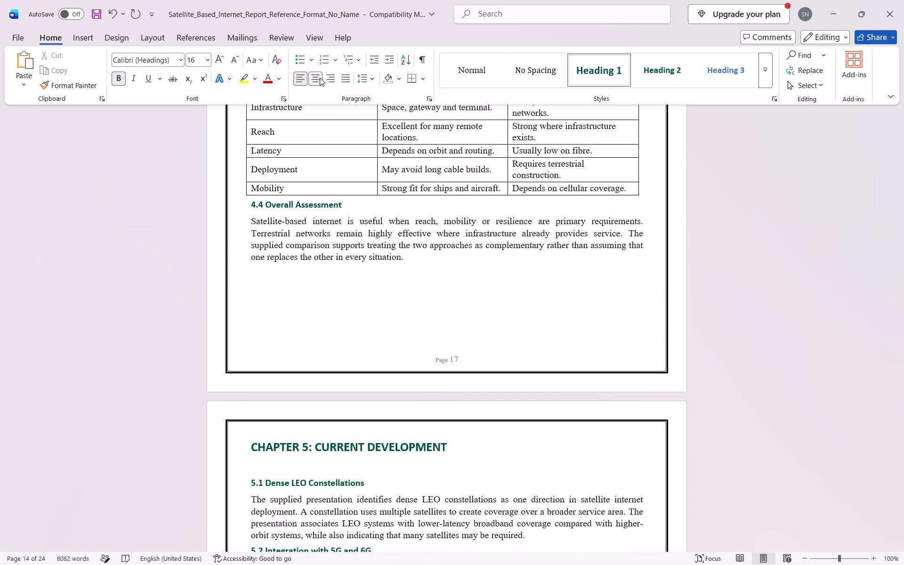
Remove the blank page between section 5.7 From Remote Link to Integrated Network and the title CHAPTER 5: FUTURE SCOPE.
scroll(398, 319, down, 4)
scroll(406, 378, down, 2)
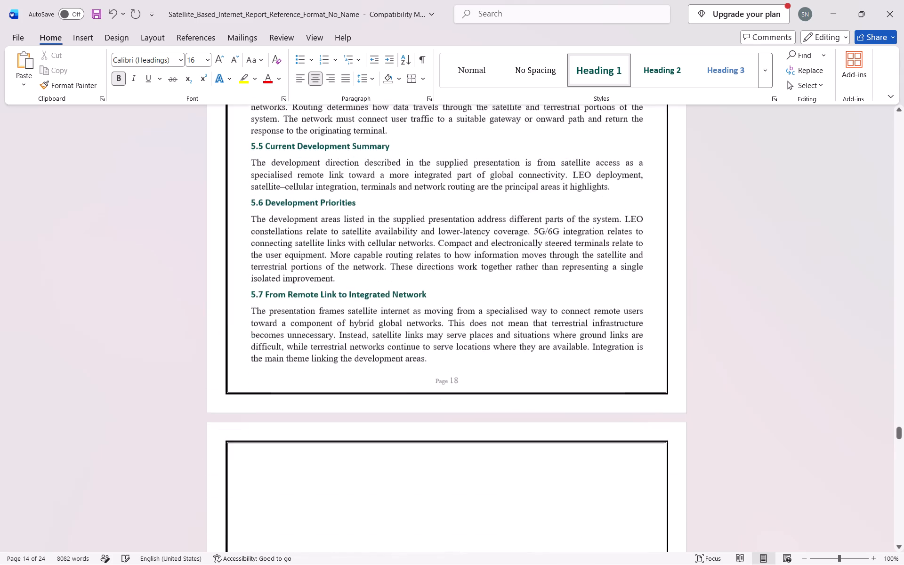
scroll(406, 378, down, 5)
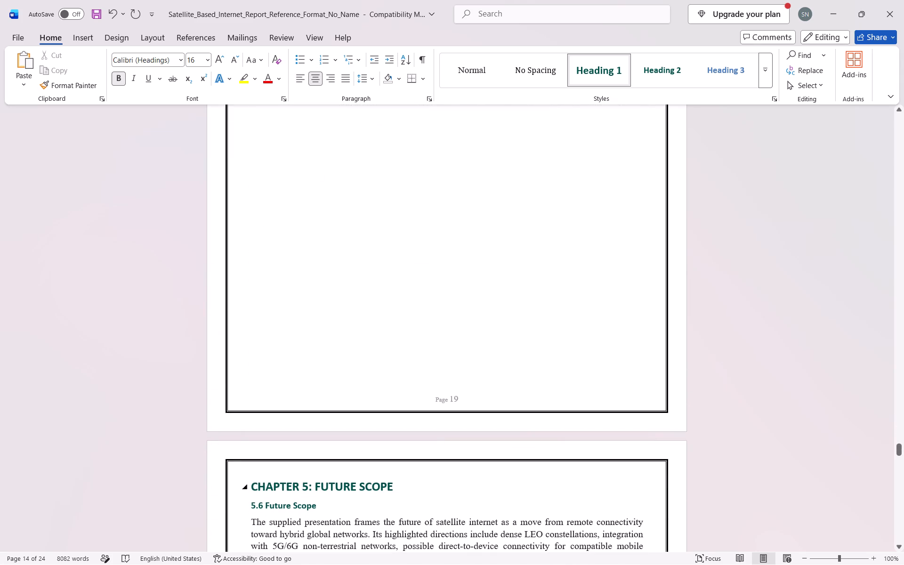
click(252, 491)
key(BackSpace)
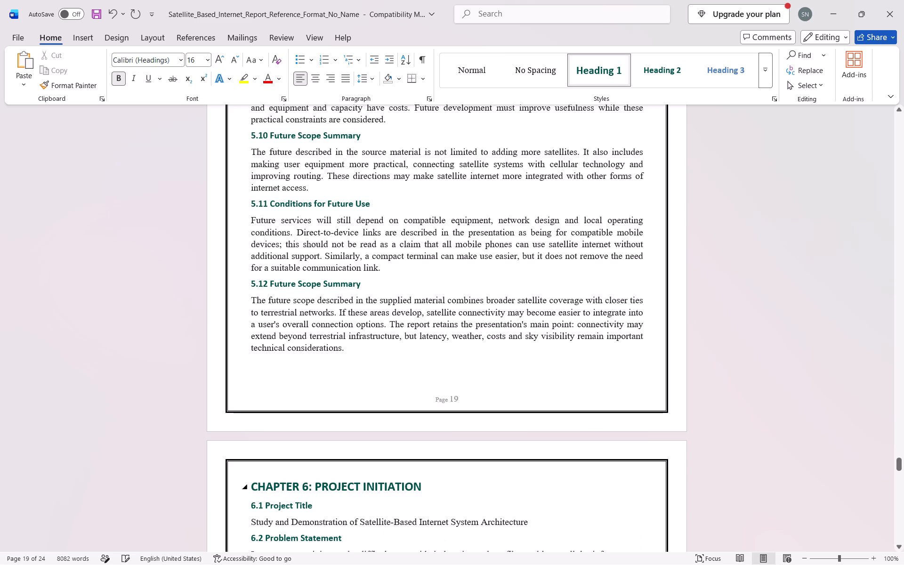
Center the title CHAPTER 5: FUTURE SCOPE and insert a blank line before subheading 5.6 Future Scope.
scroll(252, 491, up, 1)
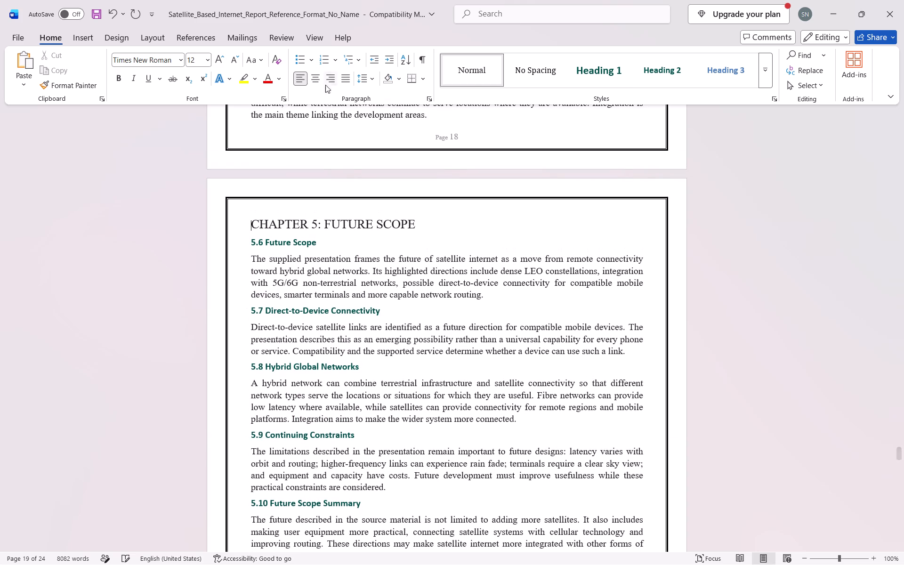
click(315, 82)
scroll(403, 347, down, 4)
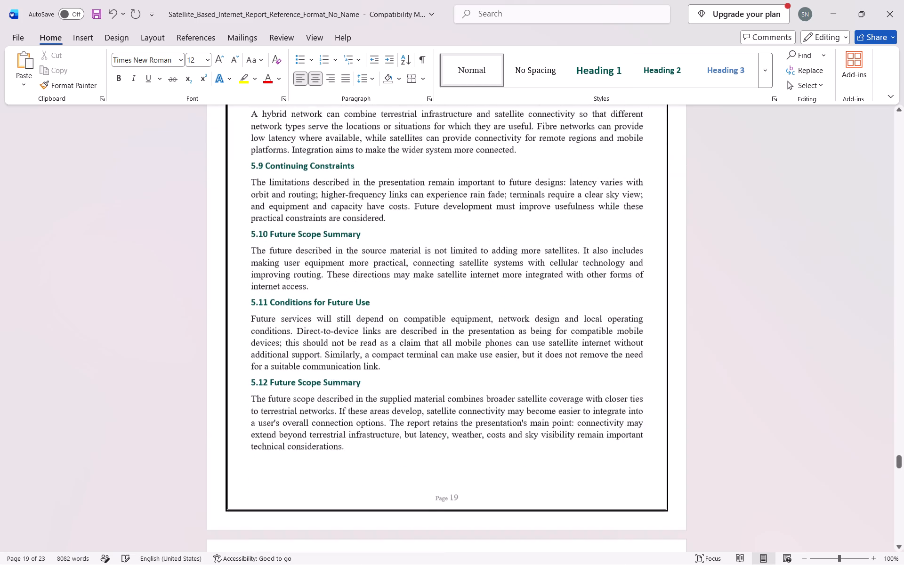
scroll(403, 347, up, 2)
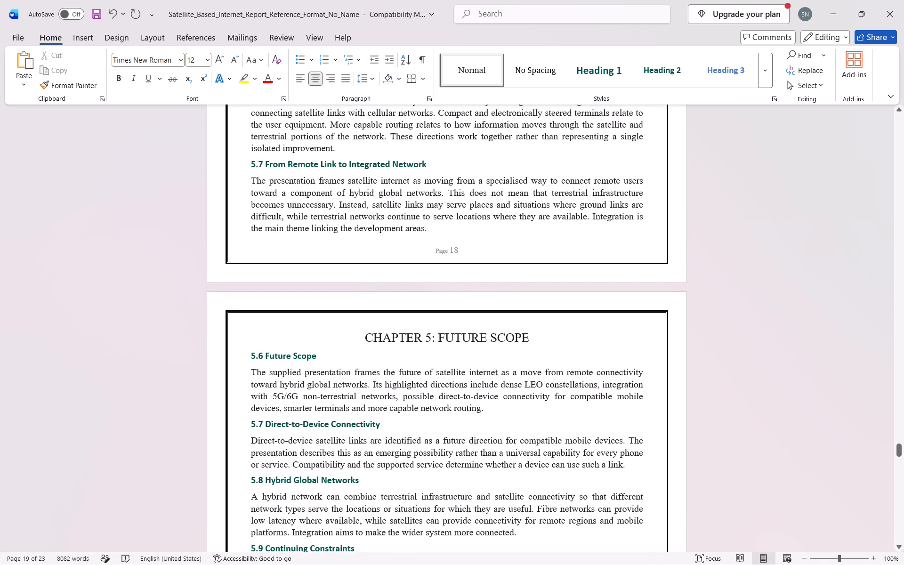
click(263, 354)
click(263, 354)
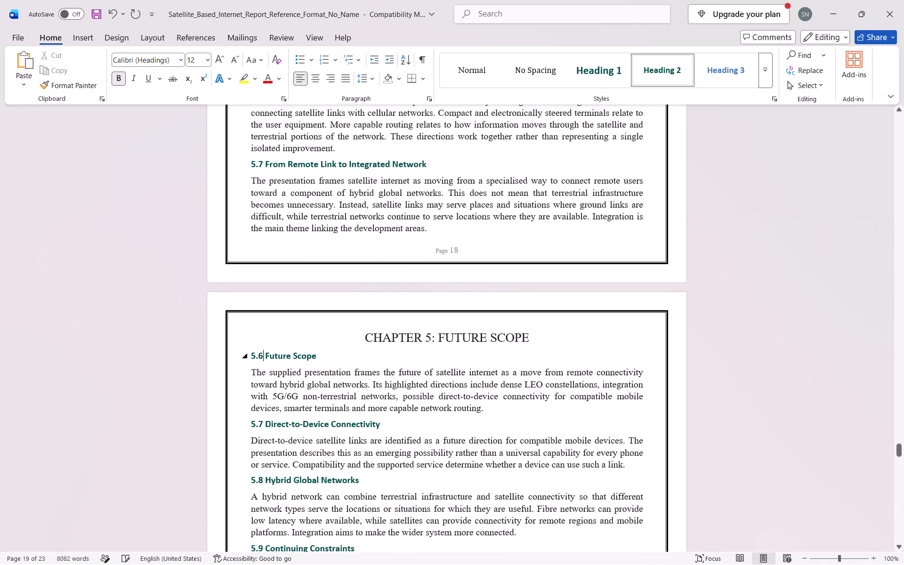
key(Left)
key(Left)
key(Left)
key(Return)
Center the title CHAPTER 6: PROJECT INITIATION and insert a blank line before subheading 6.1 Project Title.
scroll(263, 354, down, 4)
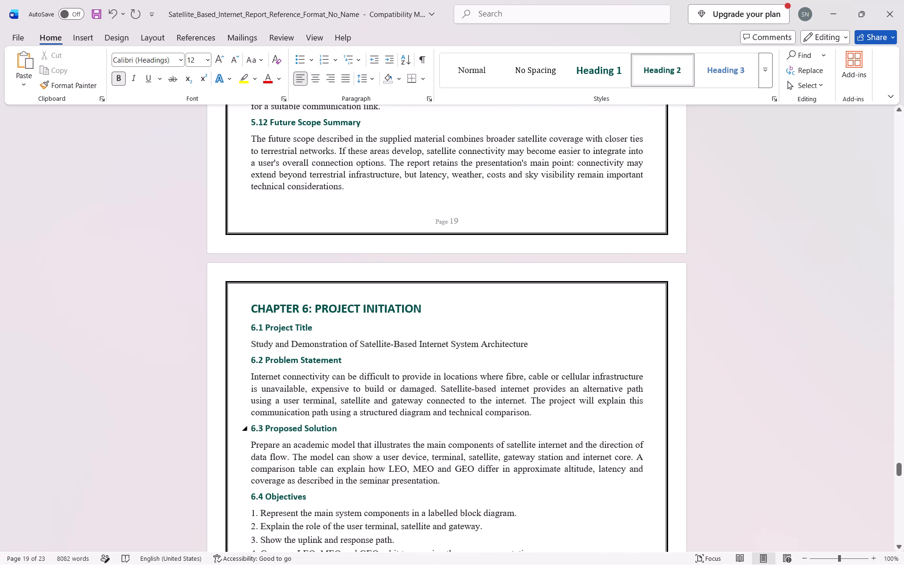
click(311, 302)
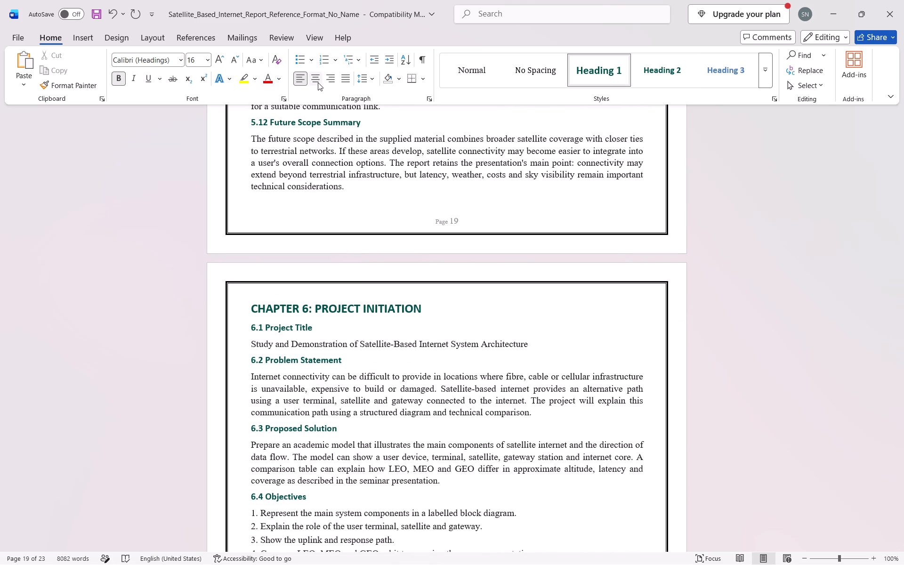
click(318, 82)
scroll(429, 199, down, 3)
scroll(442, 313, right, 1)
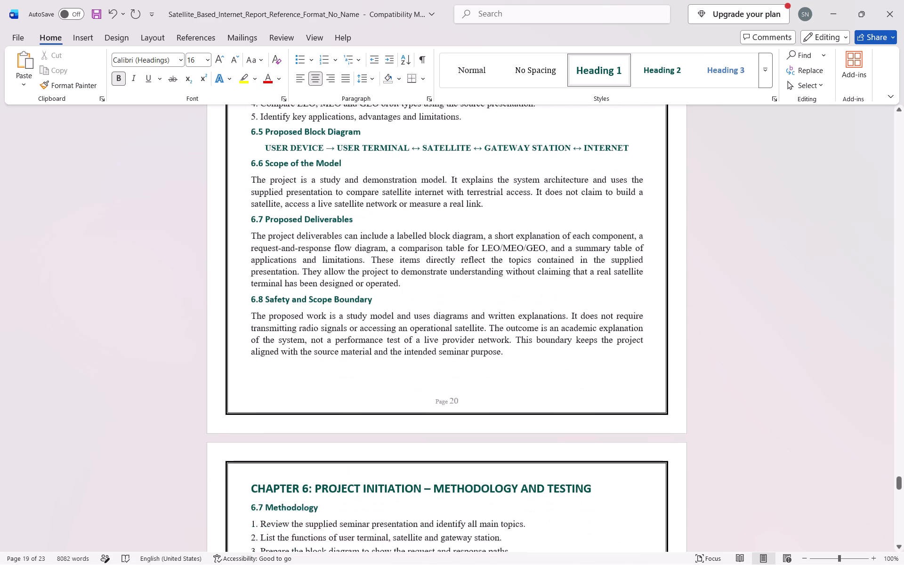
scroll(442, 313, right, 1)
scroll(449, 274, up, 1)
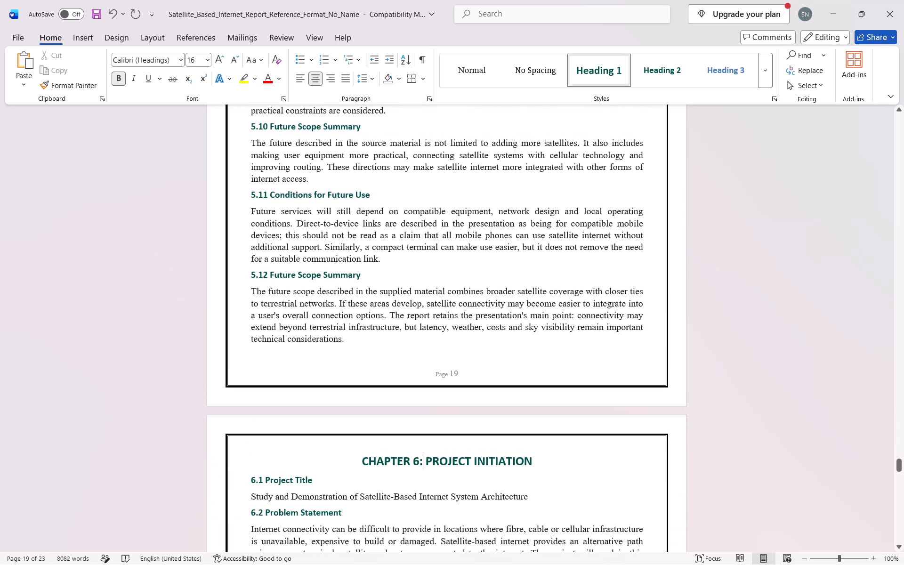
click(539, 470)
key(Return)
Center the title CHAPTER 6: PROJECT INITIATION – METHODOLOGY AND TESTING and insert a blank line before subheading 6.7 Methodology.
scroll(539, 470, down, 1)
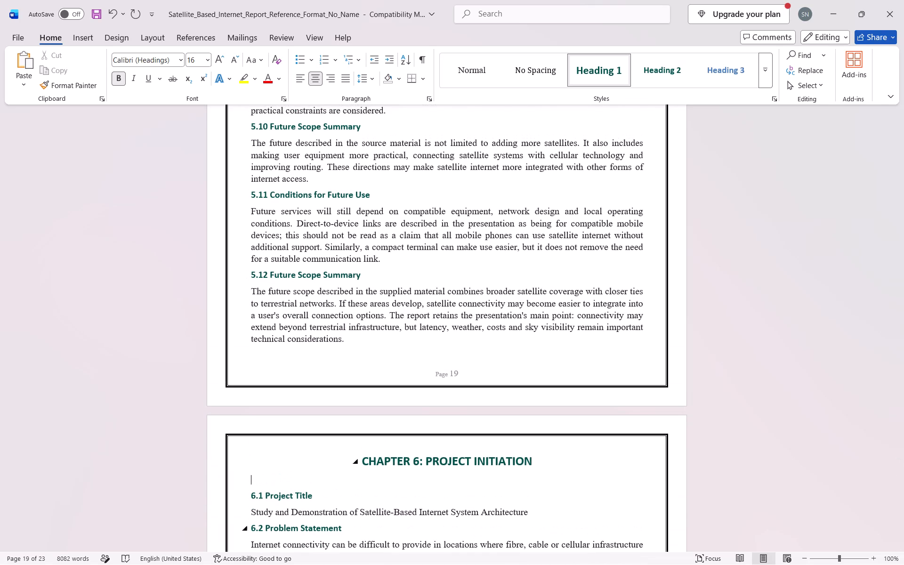
scroll(539, 470, down, 5)
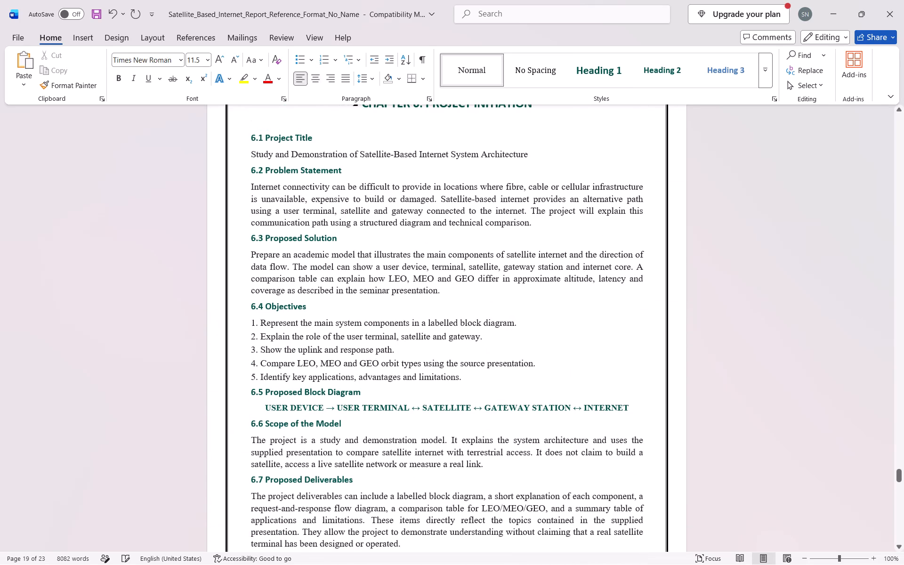
scroll(478, 487, down, 2)
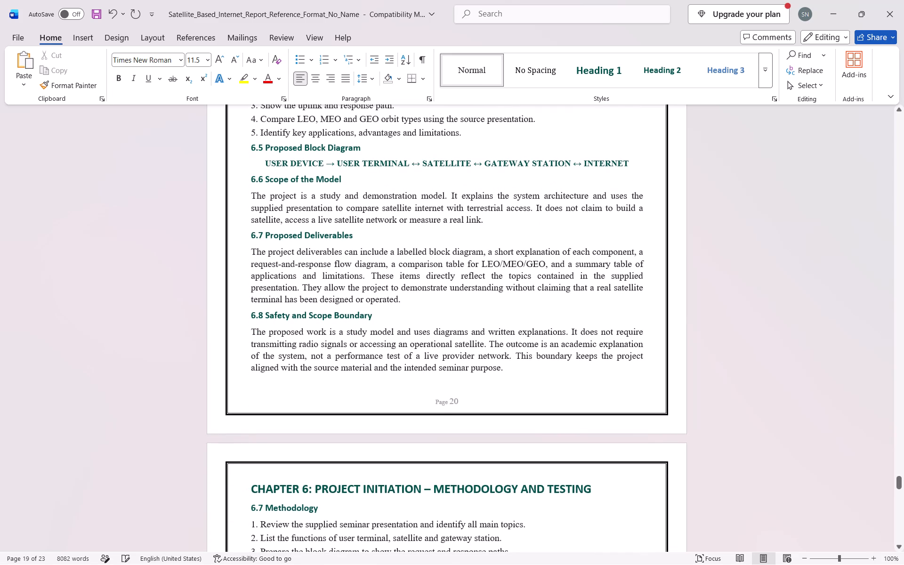
click(420, 498)
click(315, 82)
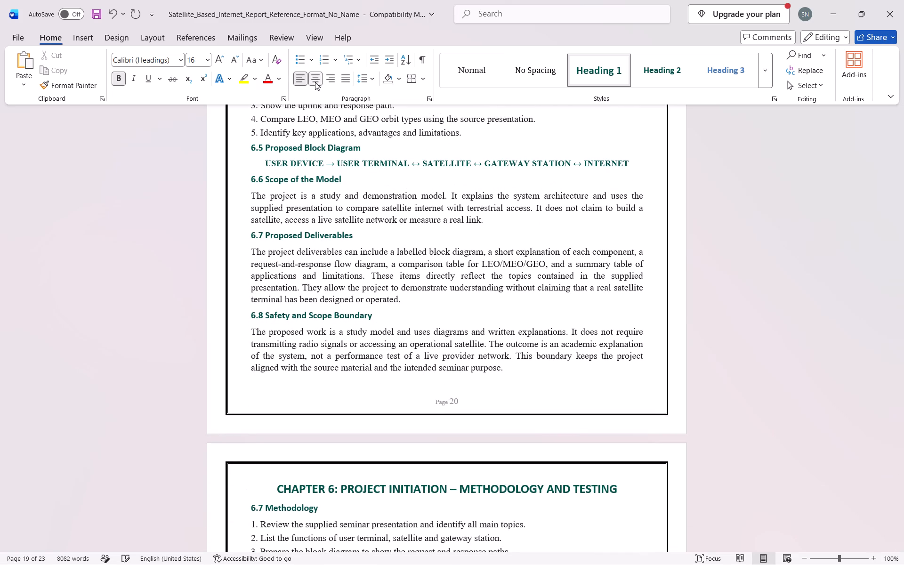
click(614, 492)
key(Return)
scroll(614, 492, left, 1)
scroll(614, 492, down, 8)
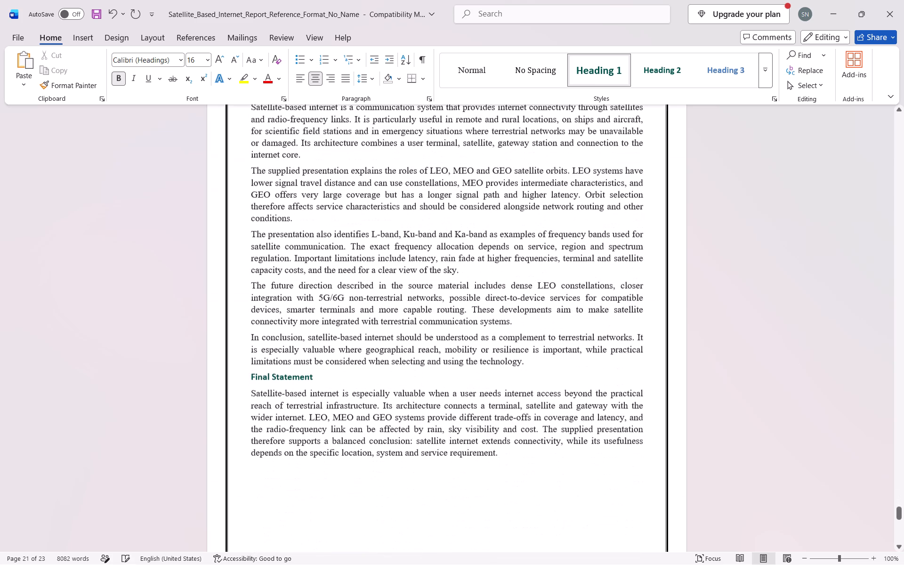
Center the title CHAPTER 7: CONCLUSION and insert a blank line between it and the first paragraph.
scroll(614, 492, up, 1)
scroll(423, 420, down, 1)
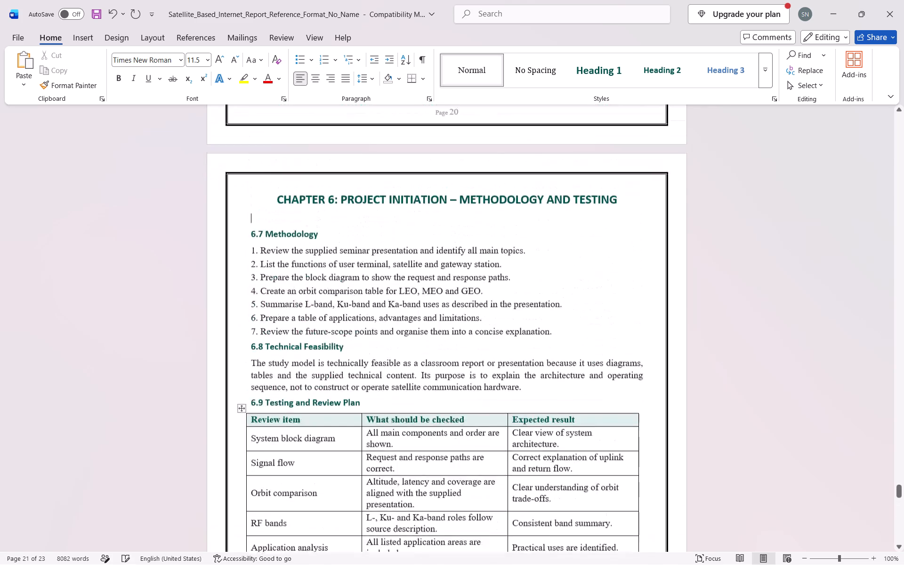
scroll(423, 420, down, 1)
scroll(382, 476, down, 1)
click(341, 324)
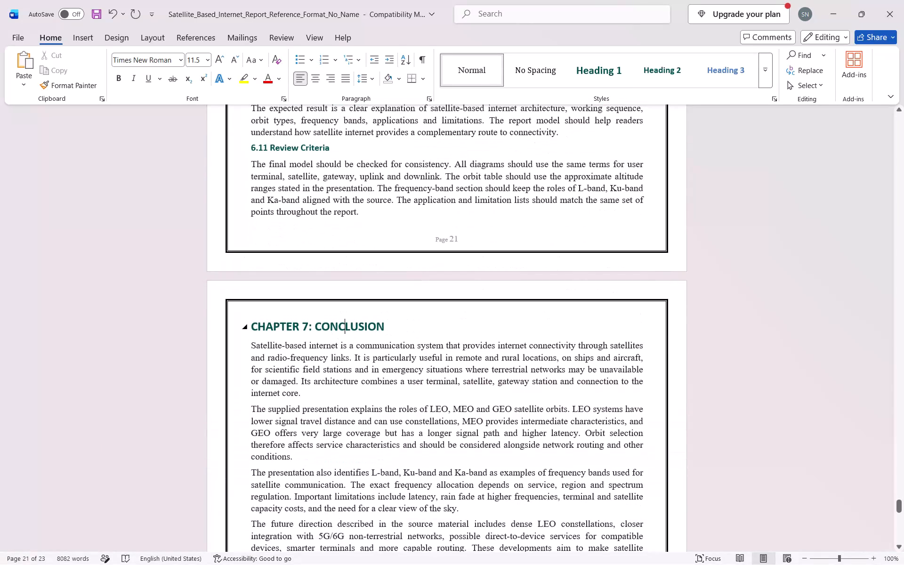
click(319, 81)
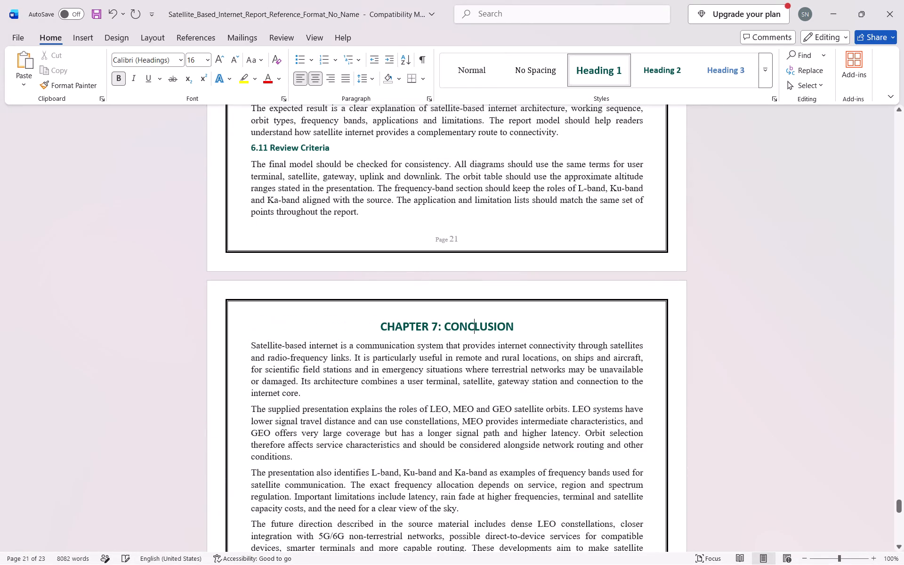
click(519, 323)
key(Return)
Review the title alignment and spacing from the first proposed seminar topic through the literature review pages.
scroll(519, 323, up, 20)
scroll(519, 323, up, 20)
scroll(519, 323, up, 5)
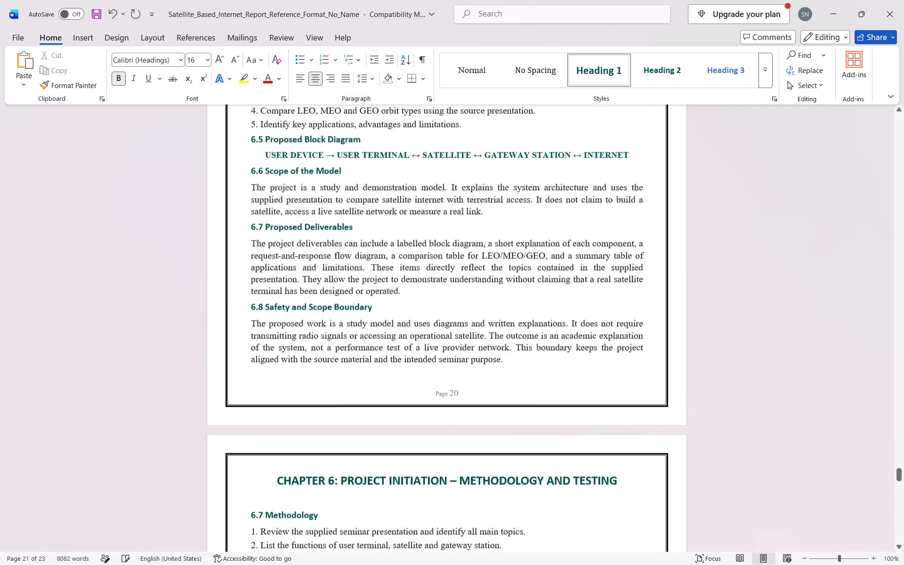
scroll(519, 323, up, 20)
scroll(519, 323, up, 20)
scroll(519, 323, up, 20)
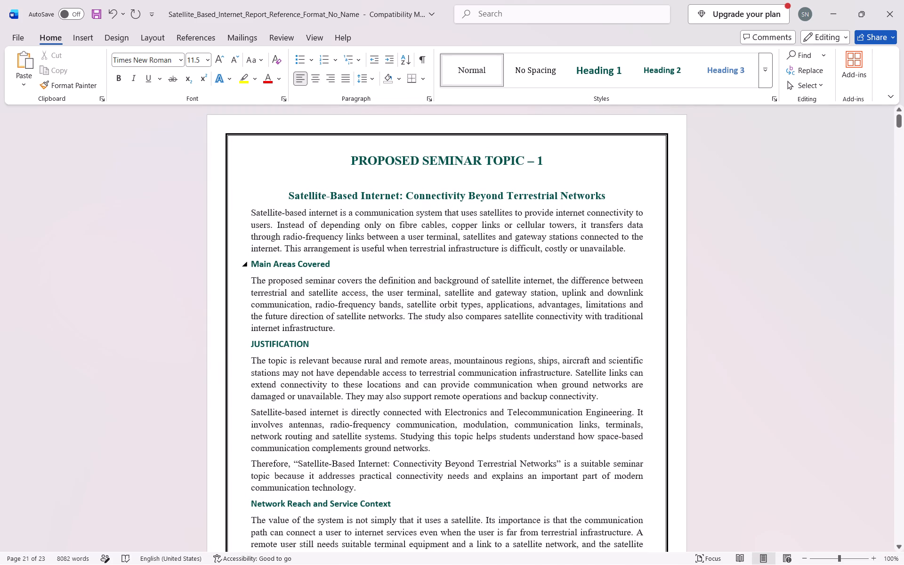
scroll(476, 259, down, 1)
scroll(464, 309, up, 1)
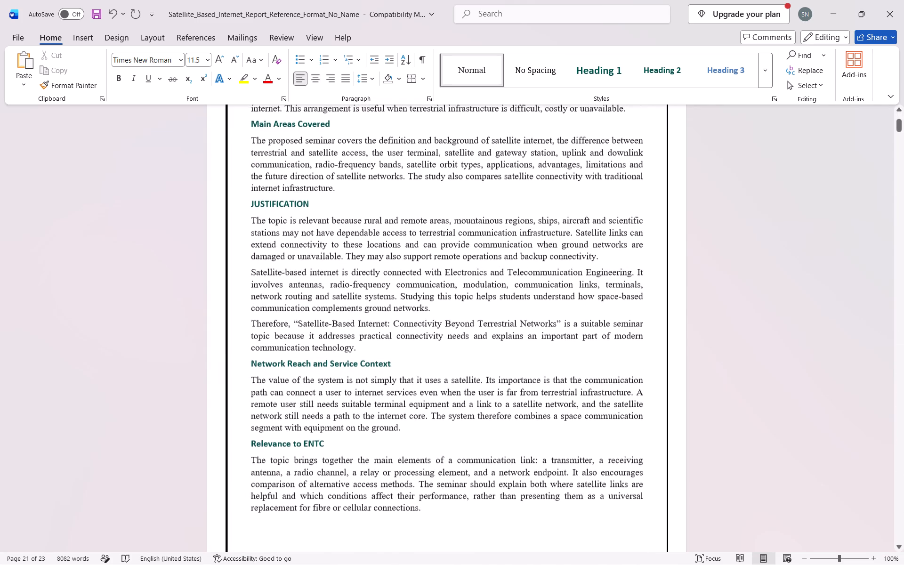
scroll(464, 309, up, 1)
click(302, 191)
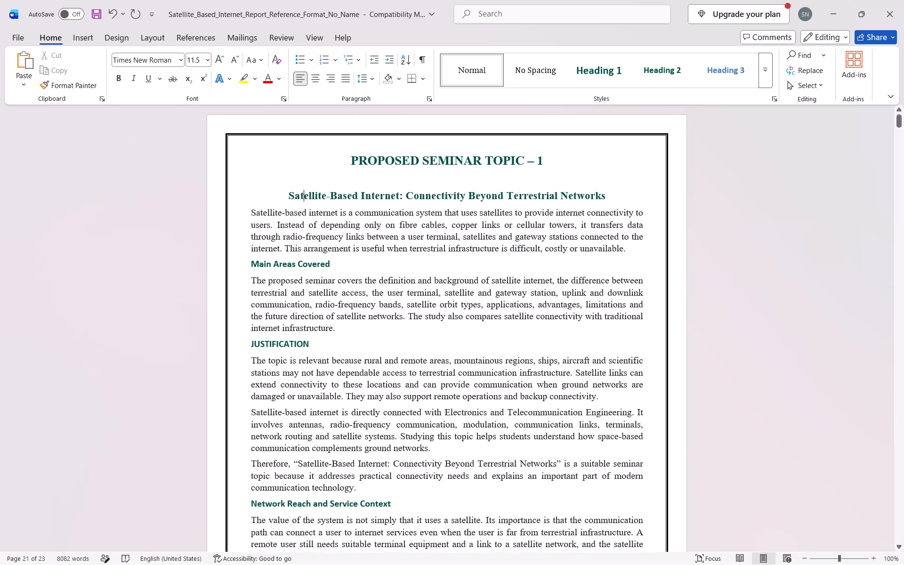
scroll(316, 309, down, 6)
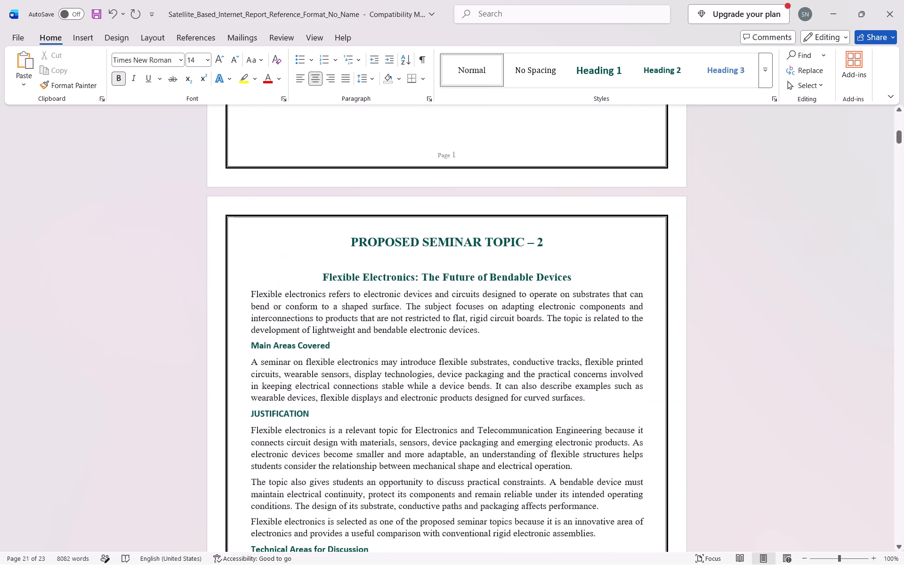
scroll(399, 377, down, 9)
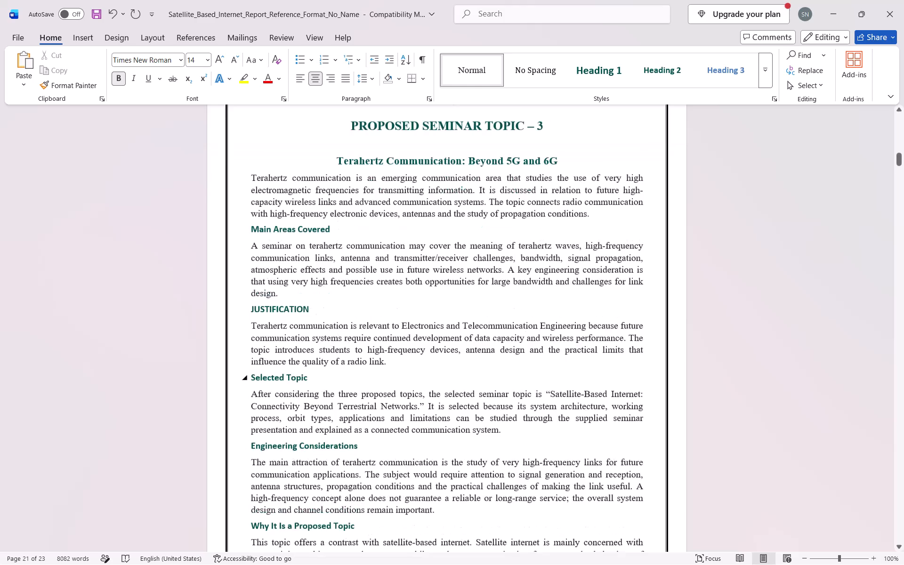
scroll(399, 377, down, 4)
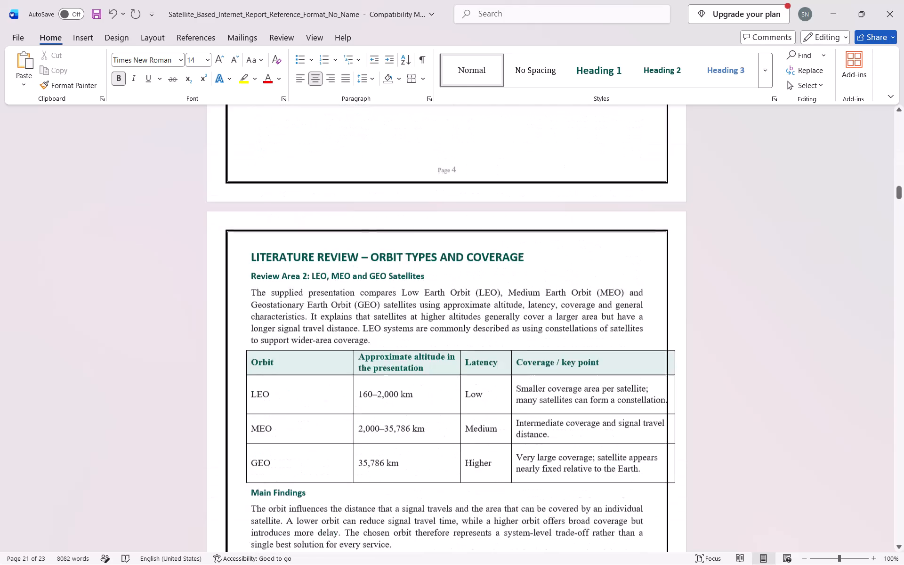
scroll(399, 377, up, 5)
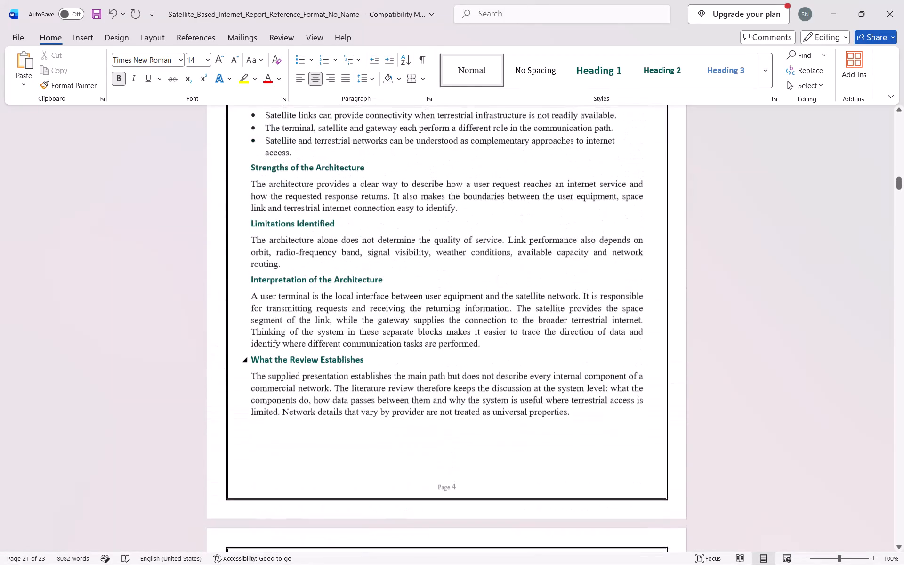
scroll(399, 377, up, 2)
scroll(399, 377, down, 3)
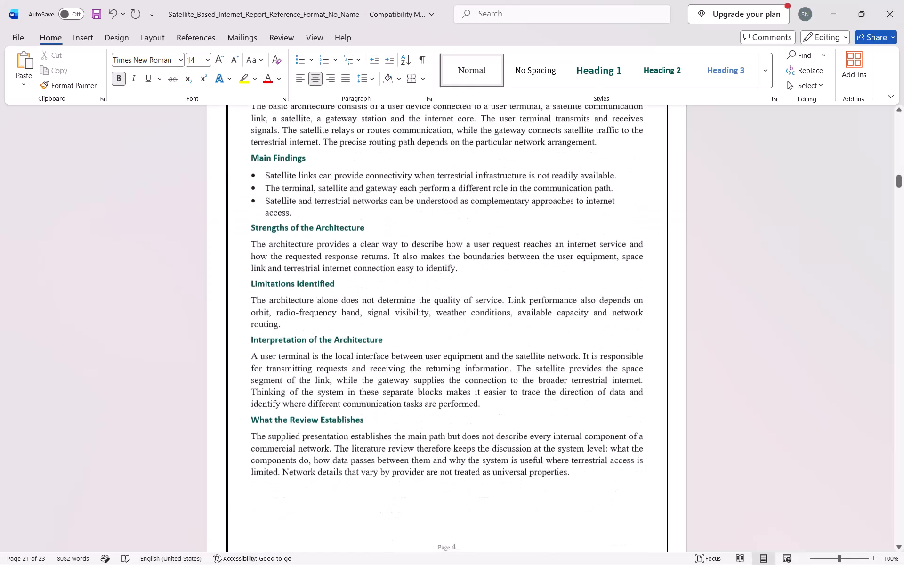
Center the title LITERATURE REVIEW – ORBIT TYPES AND COVERAGE.
scroll(399, 377, down, 2)
click(400, 385)
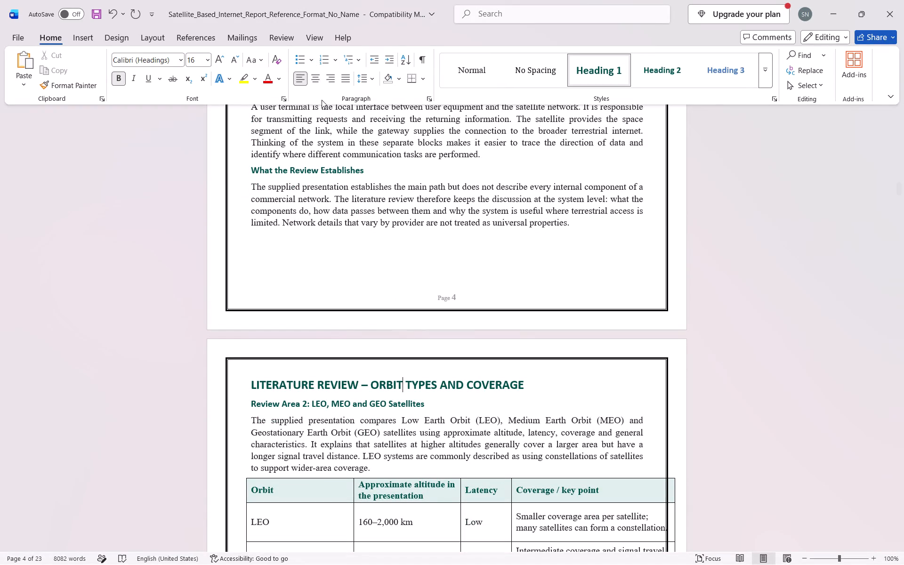
click(316, 76)
Center the title LITERATURE REVIEW – RF BANDS AND TECHNICAL COMPONENTS.
scroll(411, 240, down, 5)
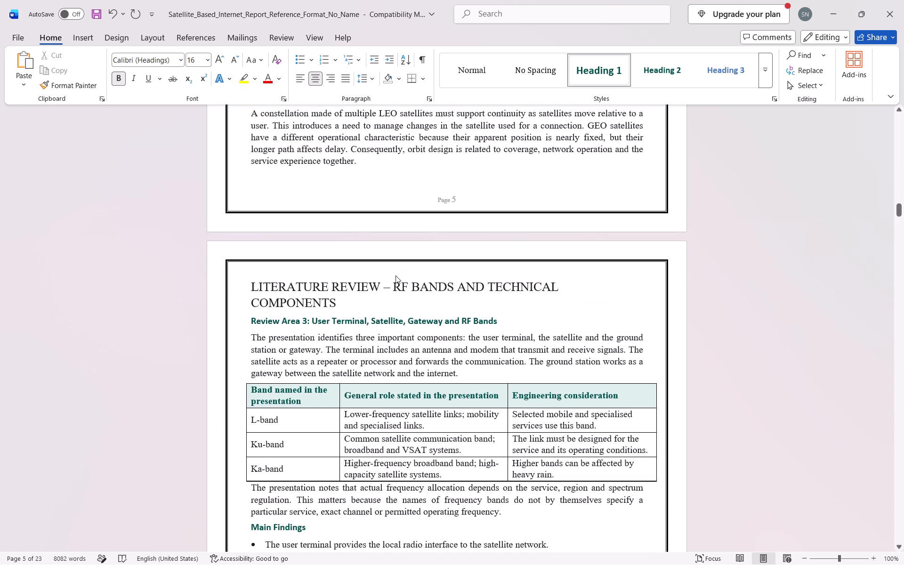
click(390, 282)
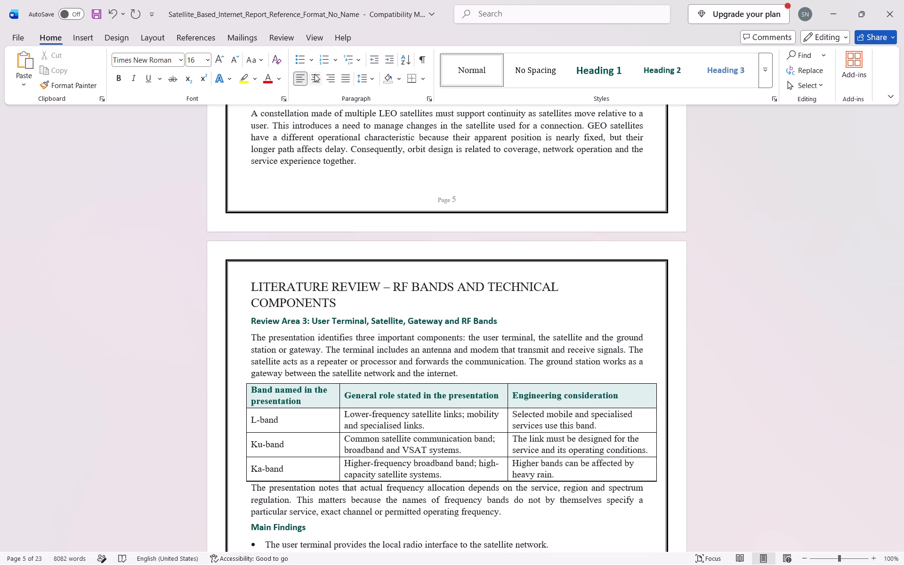
click(315, 74)
Center the title LITERATURE REVIEW – WORKING PRINCIPLE AND SIGNAL FLOW and insert a blank line before the Review Area 4 subheading.
scroll(490, 317, down, 2)
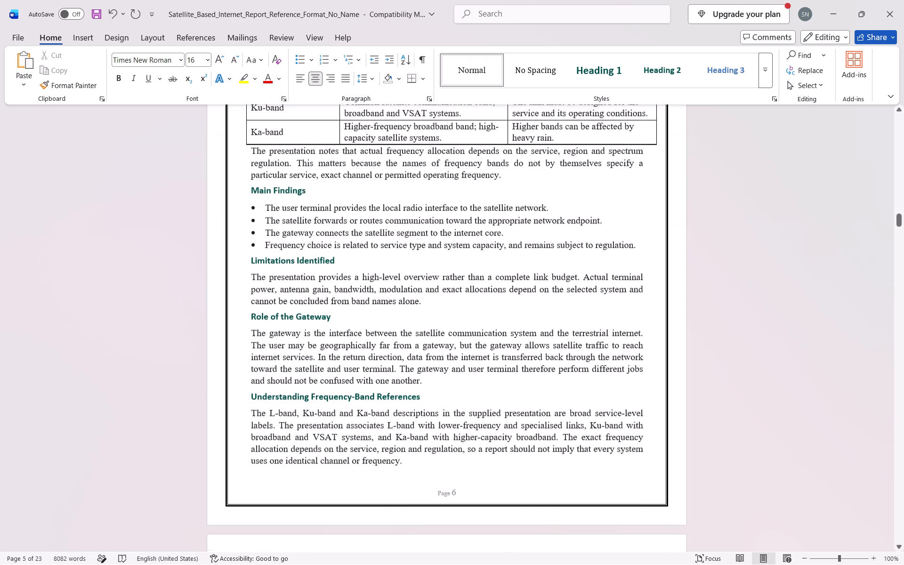
scroll(490, 317, down, 3)
click(427, 402)
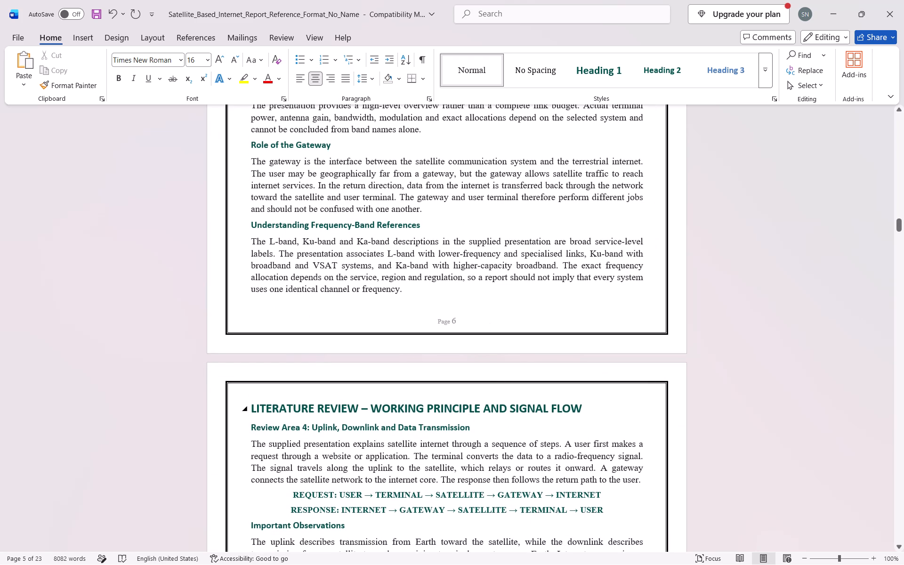
click(318, 78)
scroll(416, 341, down, 2)
scroll(416, 341, up, 1)
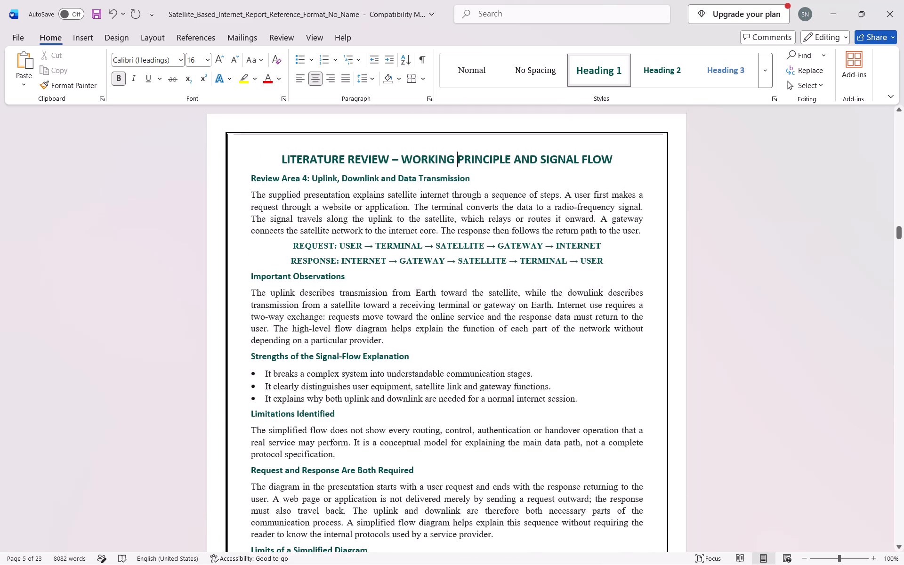
click(612, 160)
key(Return)
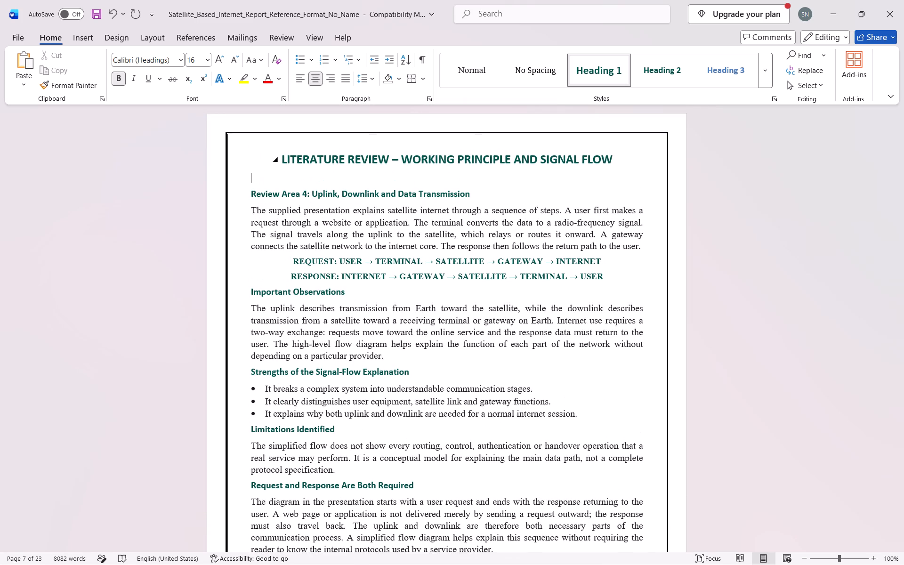
Center the title LITERATURE REVIEW – APPLICATIONS, COMPARISON AND FUTURE SCOPE and insert a blank line before the Review Area 5 subheading.
scroll(612, 160, down, 3)
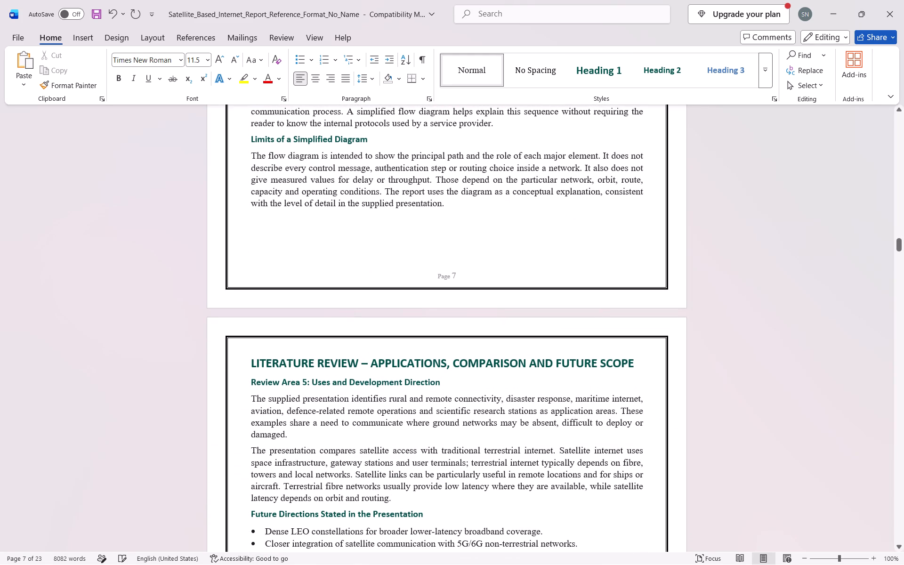
click(476, 362)
click(317, 76)
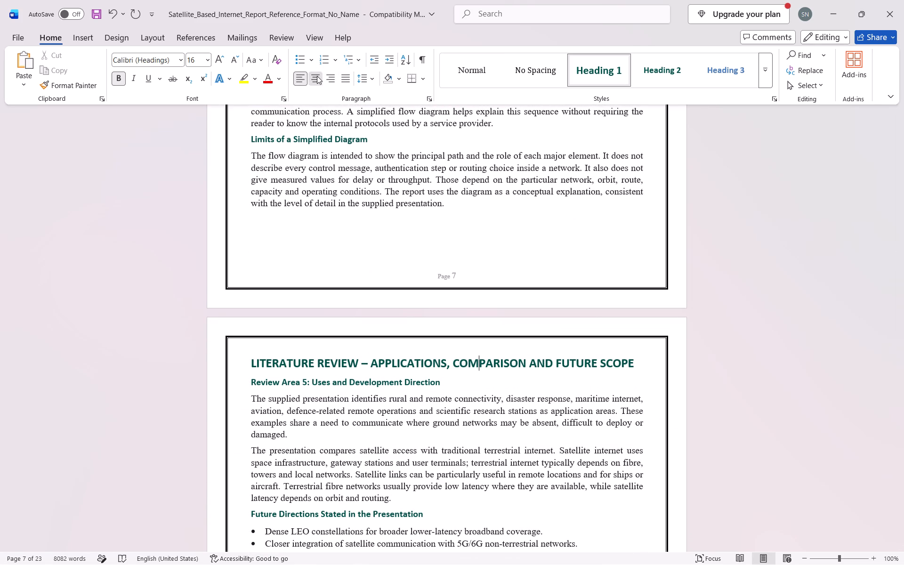
click(639, 369)
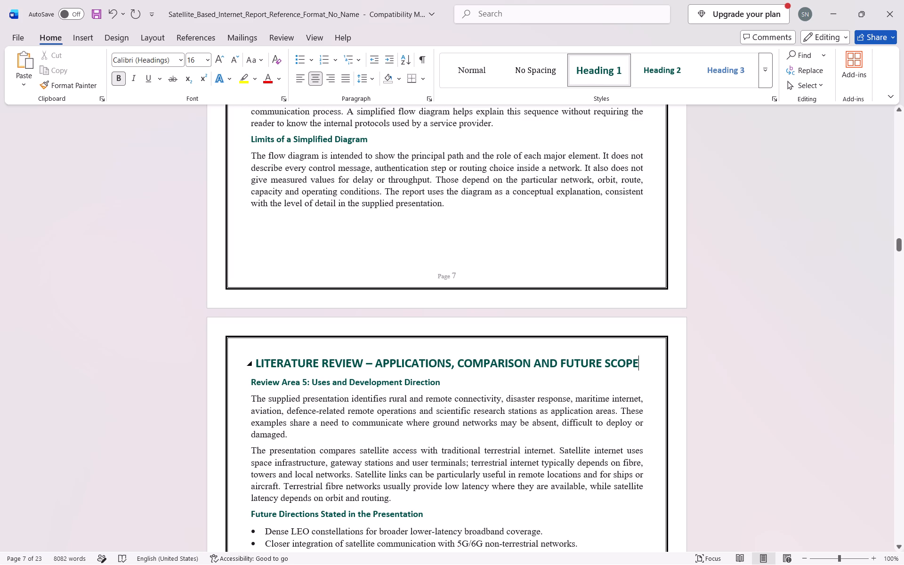
key(Return)
Look over the layout of the peer feedback page and the pages around it.
scroll(639, 369, down, 4)
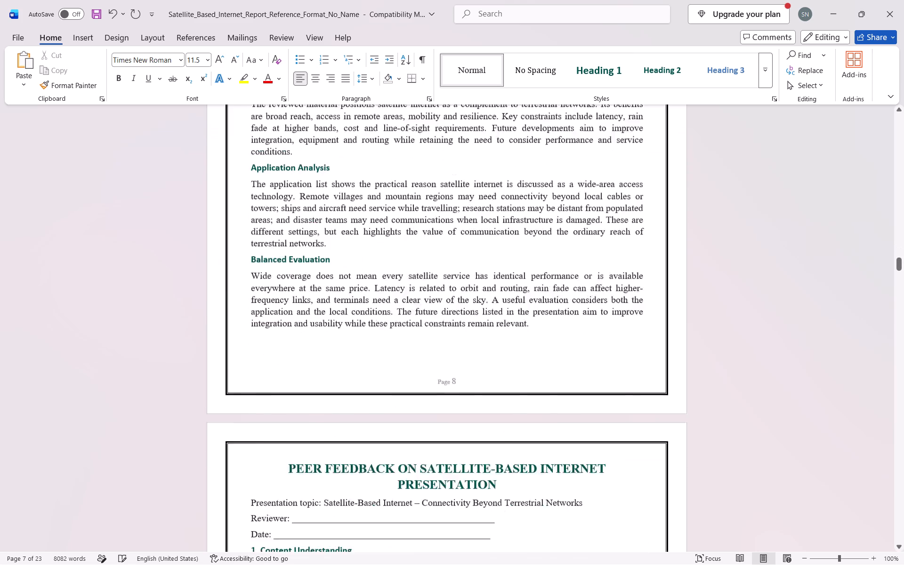
scroll(639, 369, down, 2)
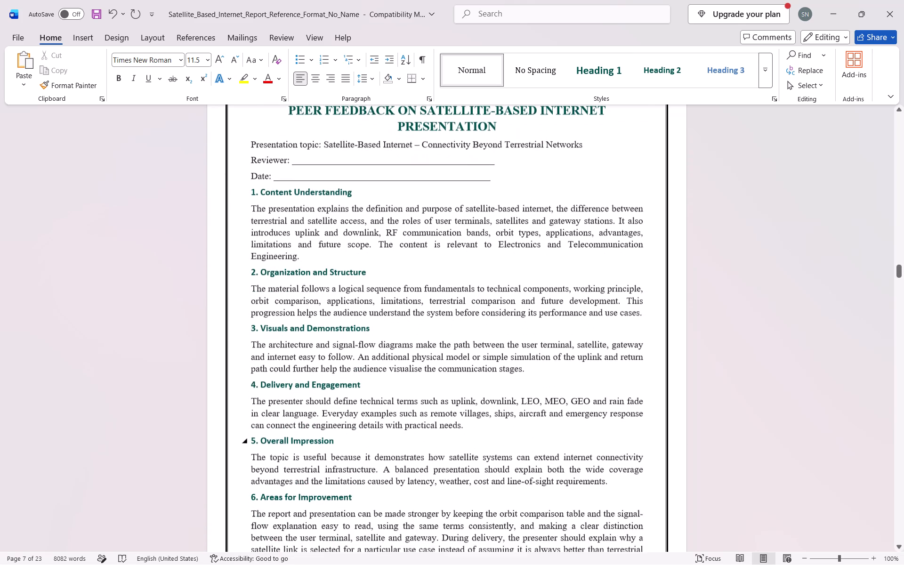
scroll(600, 447, right, 2)
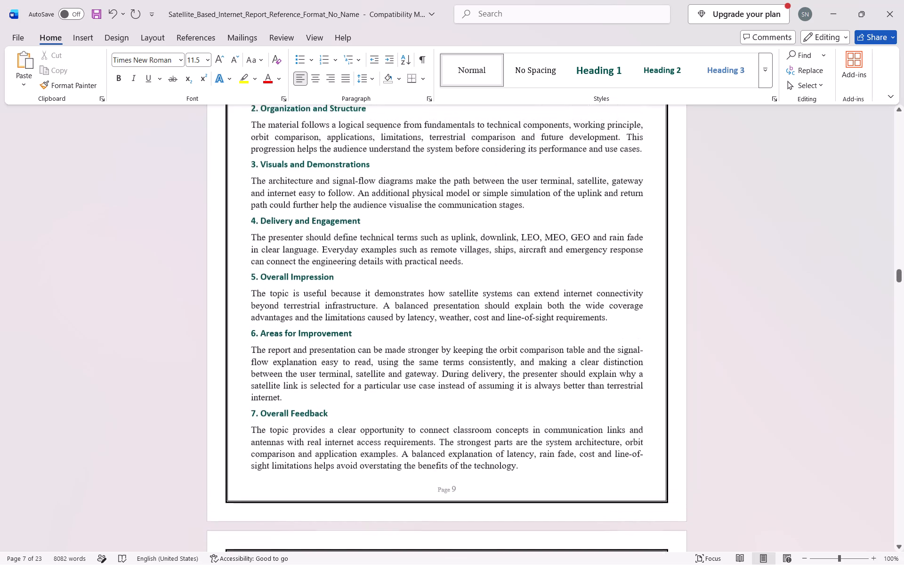
scroll(600, 447, right, 1)
scroll(600, 447, up, 18)
Check the whole report in the print preview through to the references page, and return to the document.
key(ctrl+p)
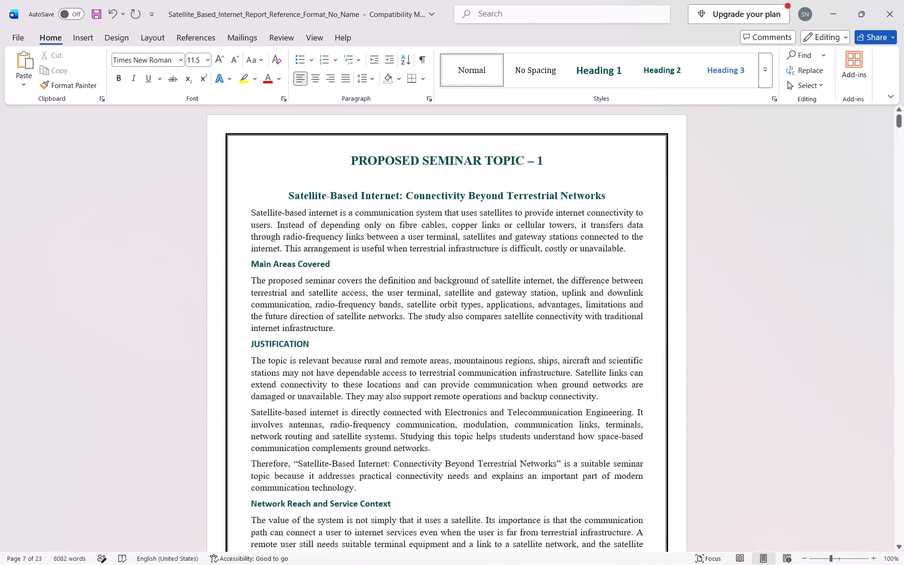
scroll(682, 416, down, 2)
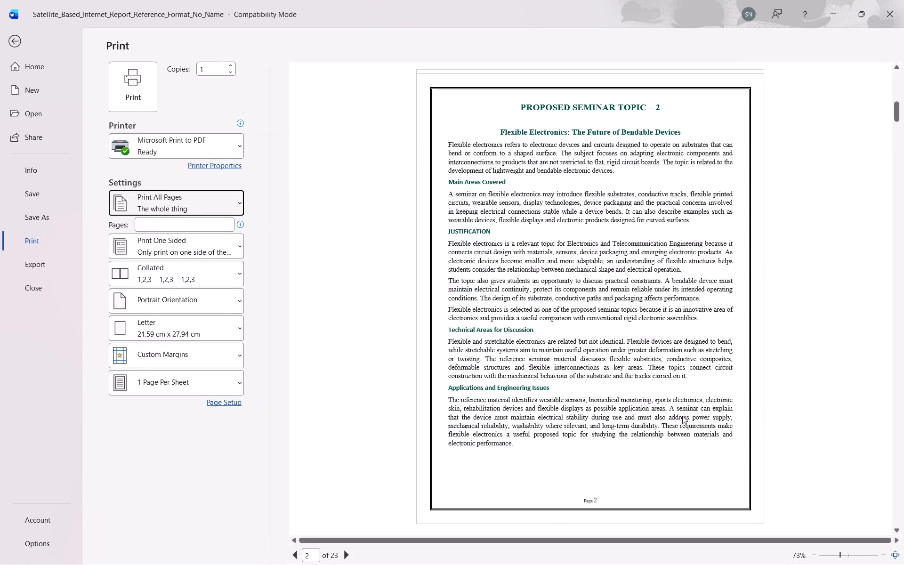
scroll(682, 416, down, 8)
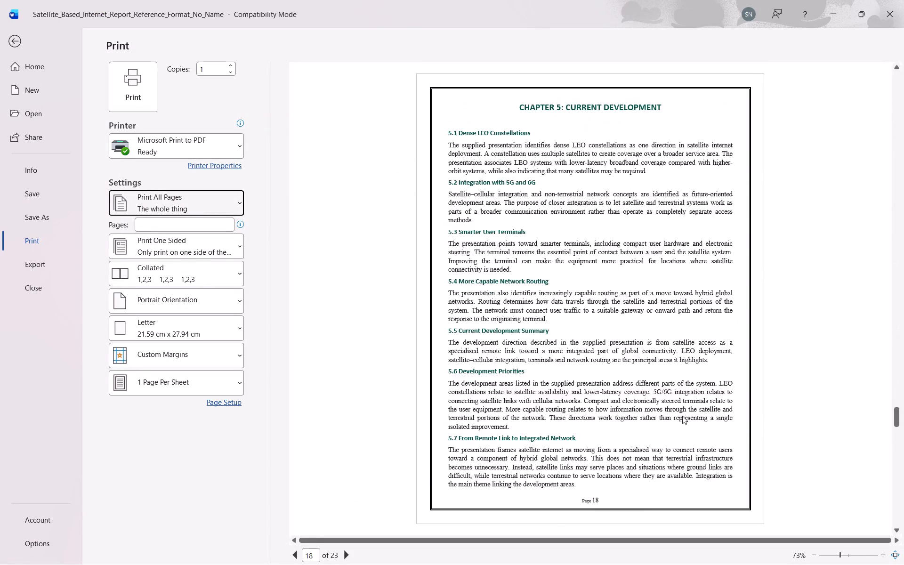
scroll(682, 416, down, 4)
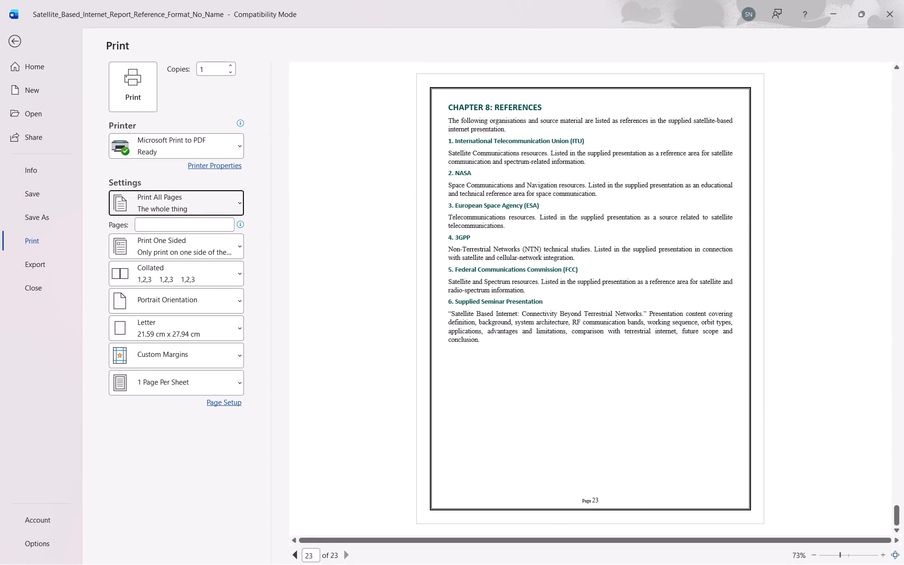
click(17, 40)
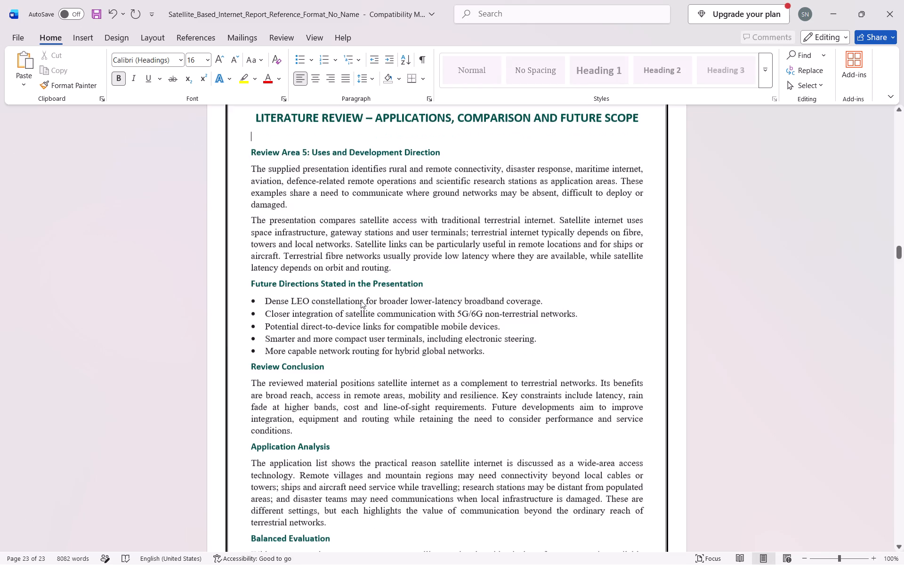
Copy all the text below the title CHAPTER 8: REFERENCES, from the introductory sentence through the Supplied Seminar Presentation entry.
scroll(361, 300, down, 20)
scroll(361, 300, down, 20)
scroll(361, 300, down, 20)
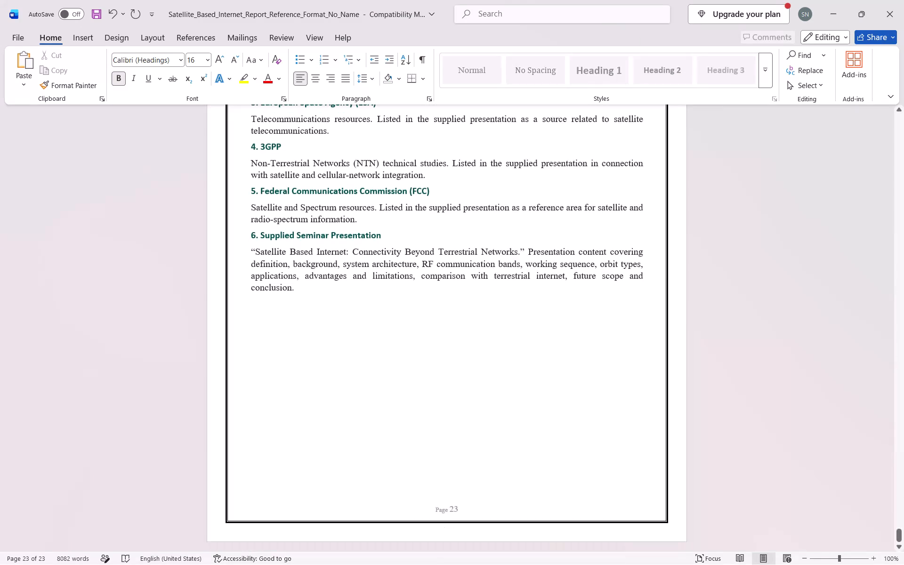
scroll(381, 364, up, 2)
drag(339, 514, 277, 333)
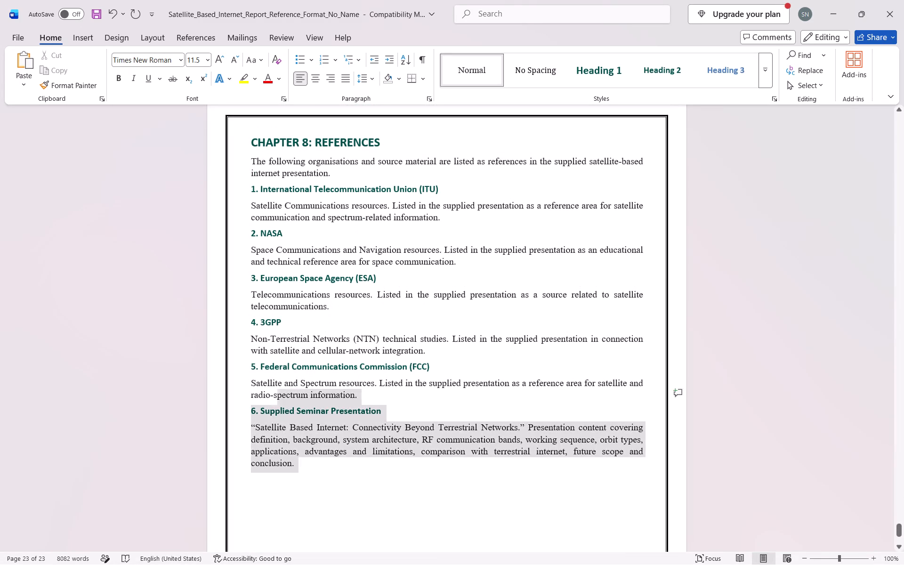
drag(277, 333, 251, 161)
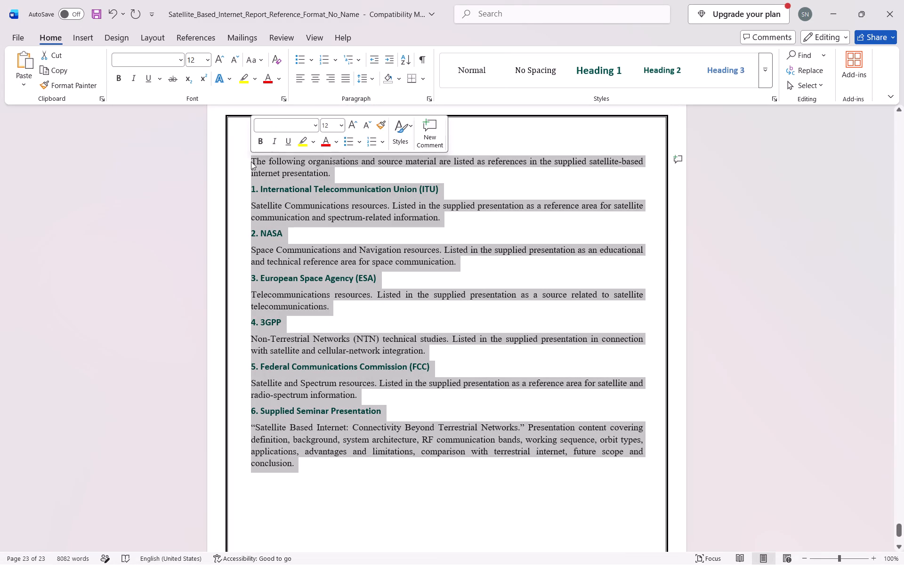
key(ctrl+c)
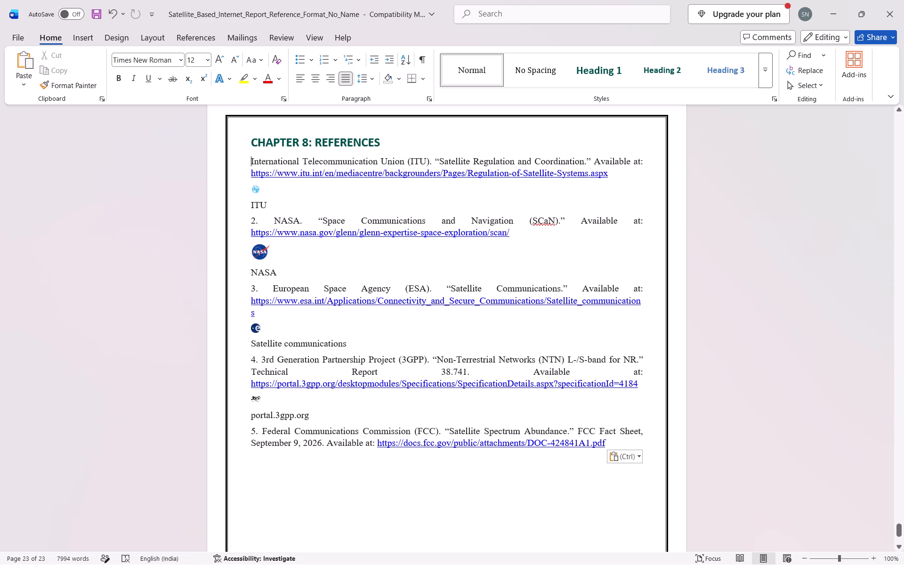
click(250, 160)
text(1.)
key(space)
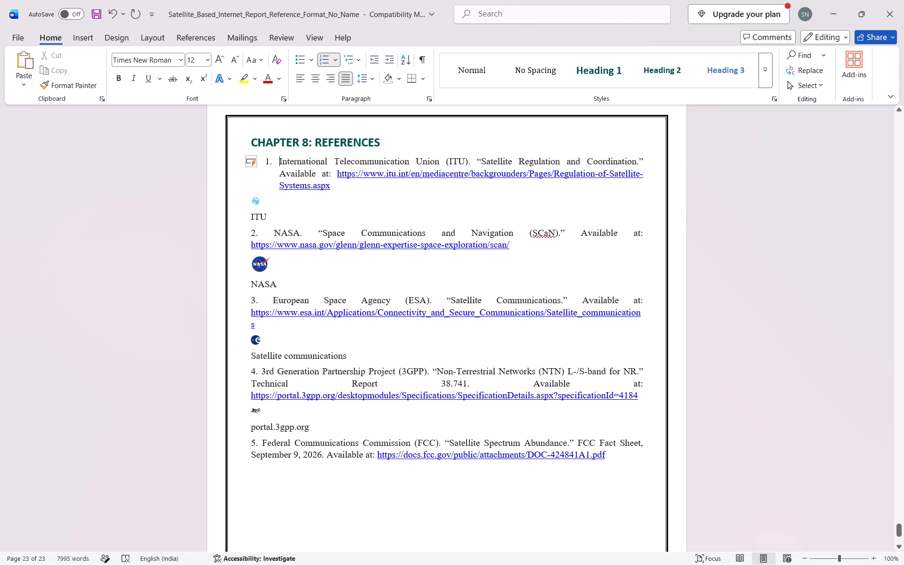
click(335, 179)
key(Return)
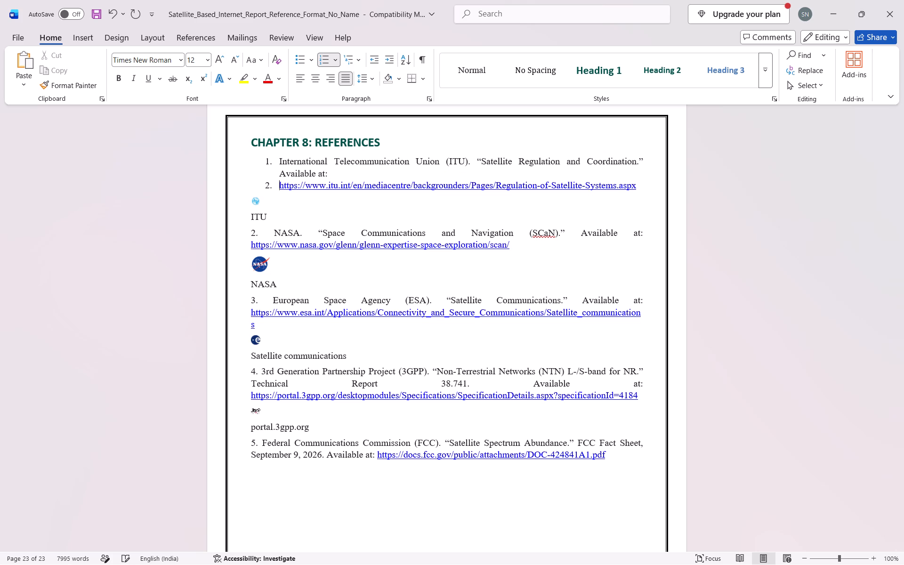
key(BackSpace)
Delete the leftover ITU icon and label below the first reference and insert a blank line before the NASA reference.
click(259, 209)
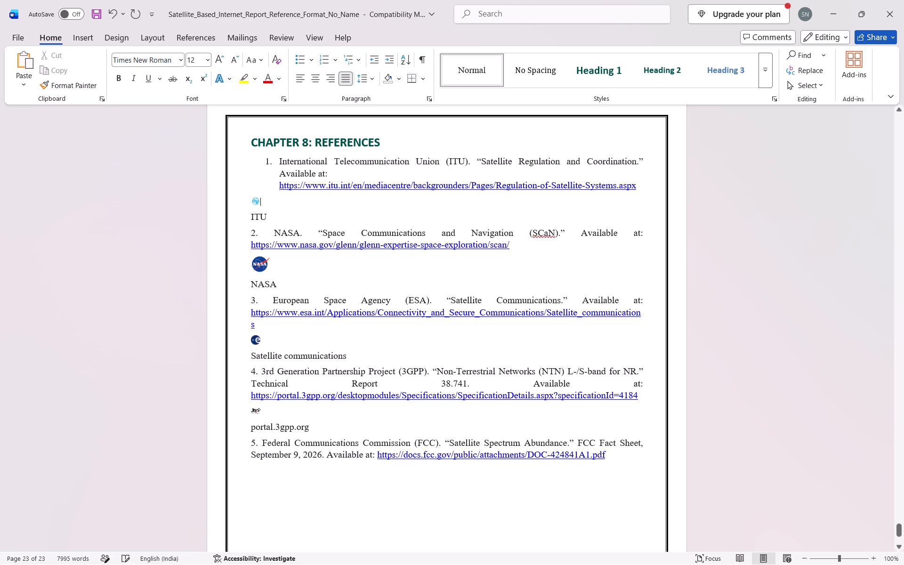
drag(271, 223, 237, 209)
key(BackSpace)
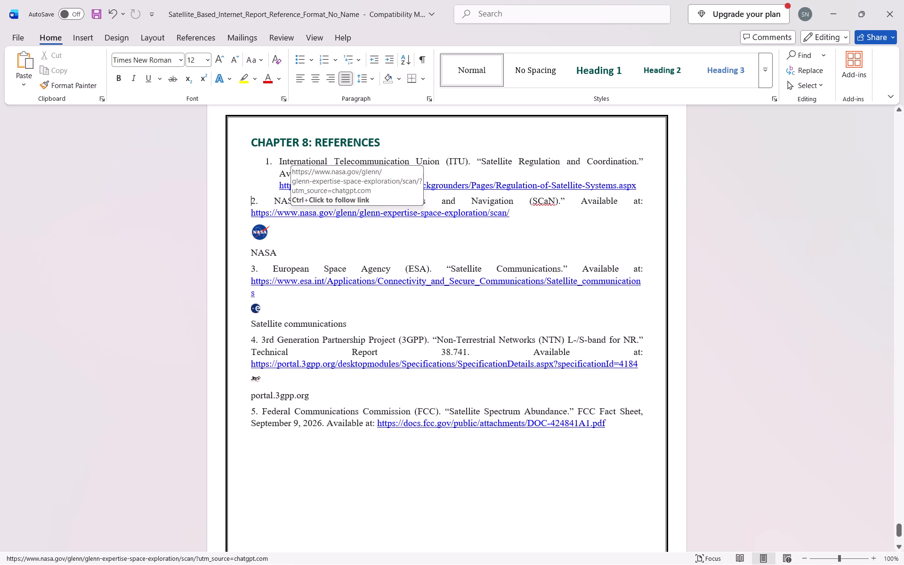
key(Return)
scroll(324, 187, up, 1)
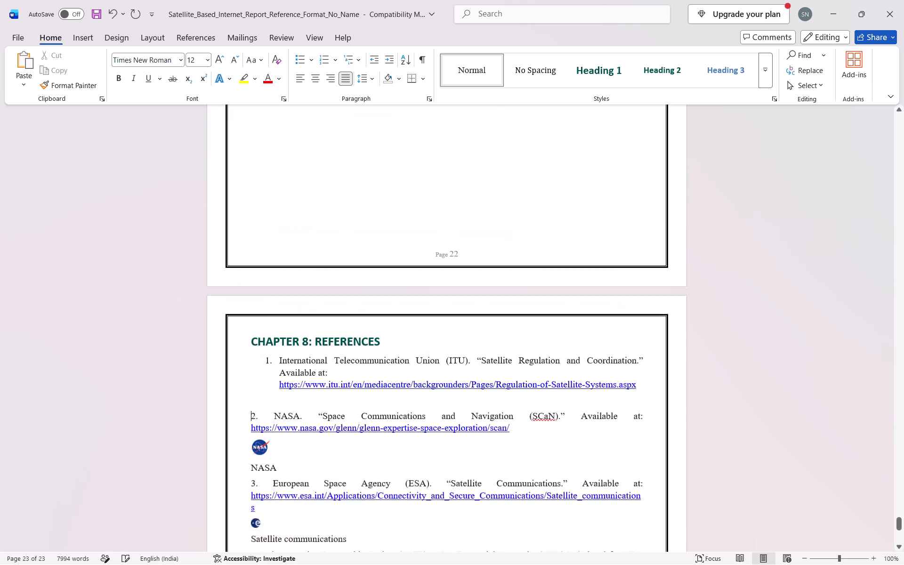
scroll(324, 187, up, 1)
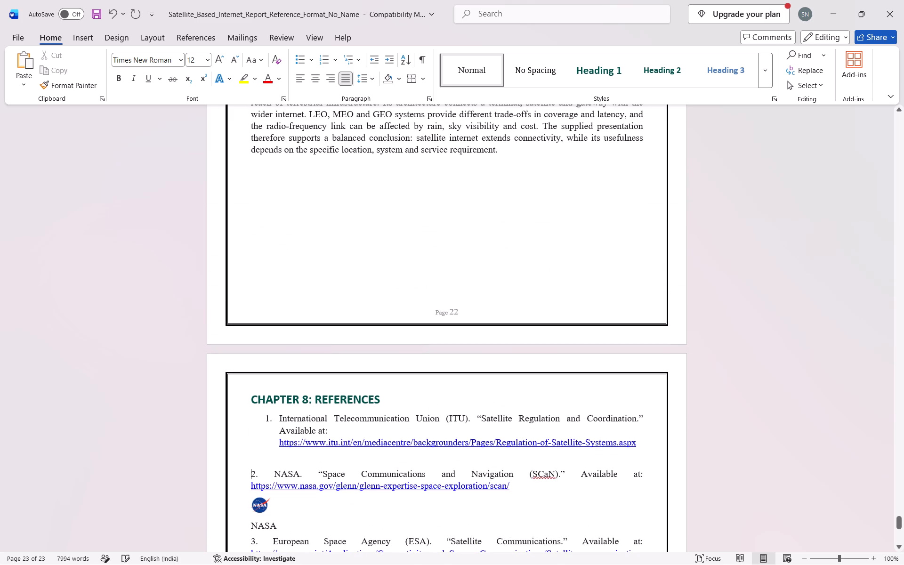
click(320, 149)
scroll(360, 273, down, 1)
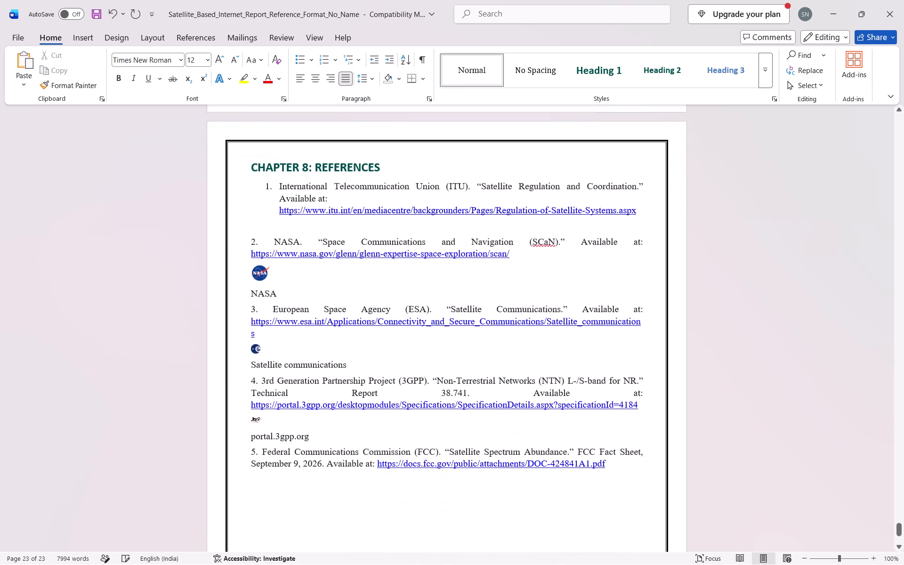
Delete the leftover NASA icon and label below the second reference and insert a blank line before the European Space Agency reference.
click(327, 234)
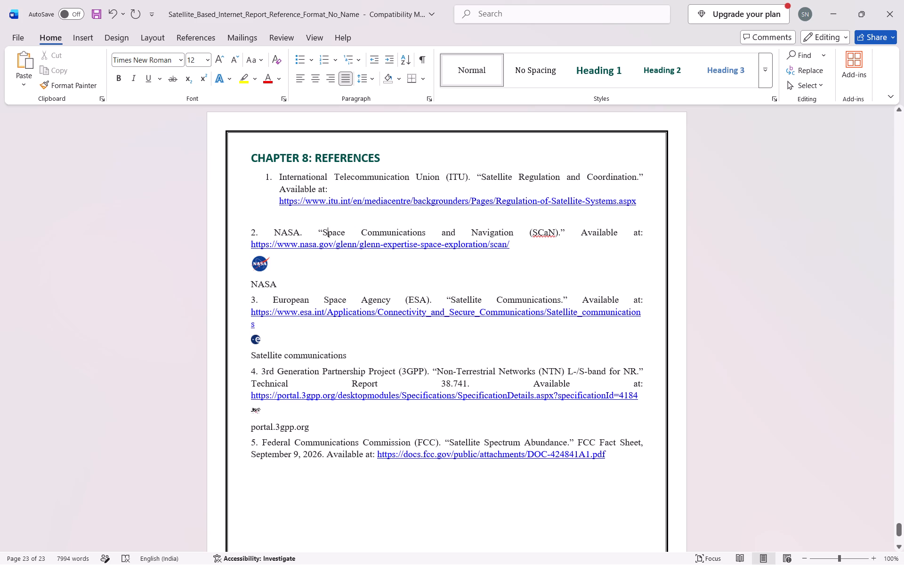
click(279, 269)
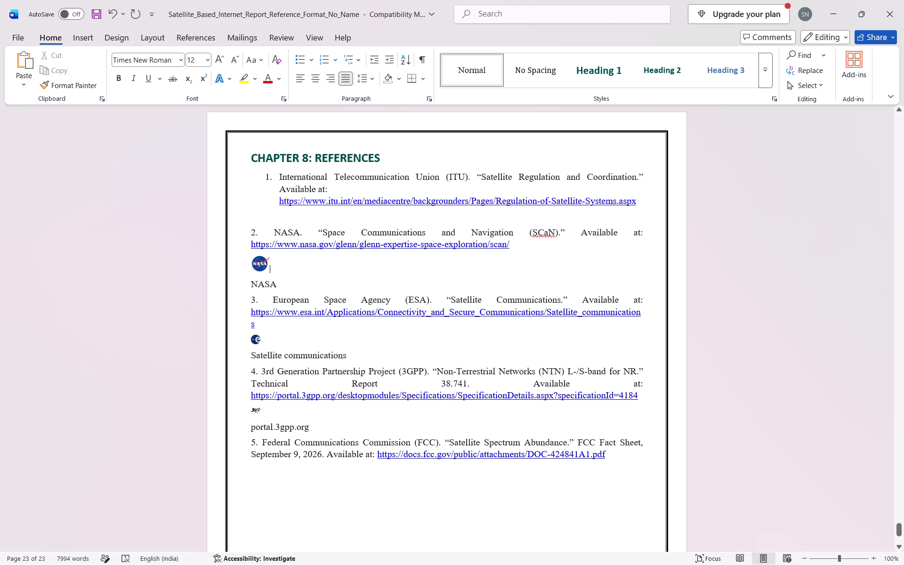
click(279, 269)
drag(279, 269, 256, 262)
key(BackSpace)
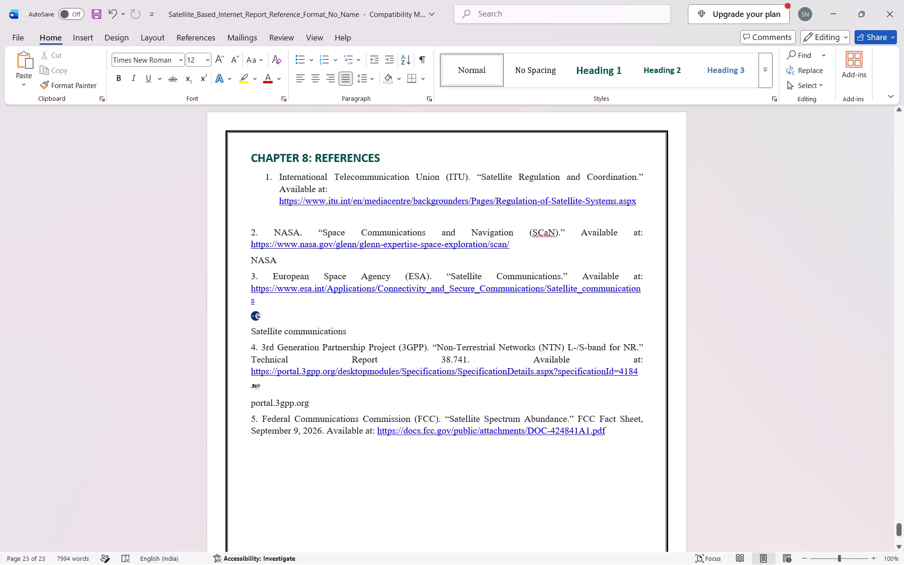
drag(294, 261, 256, 257)
drag(256, 257, 246, 257)
key(BackSpace)
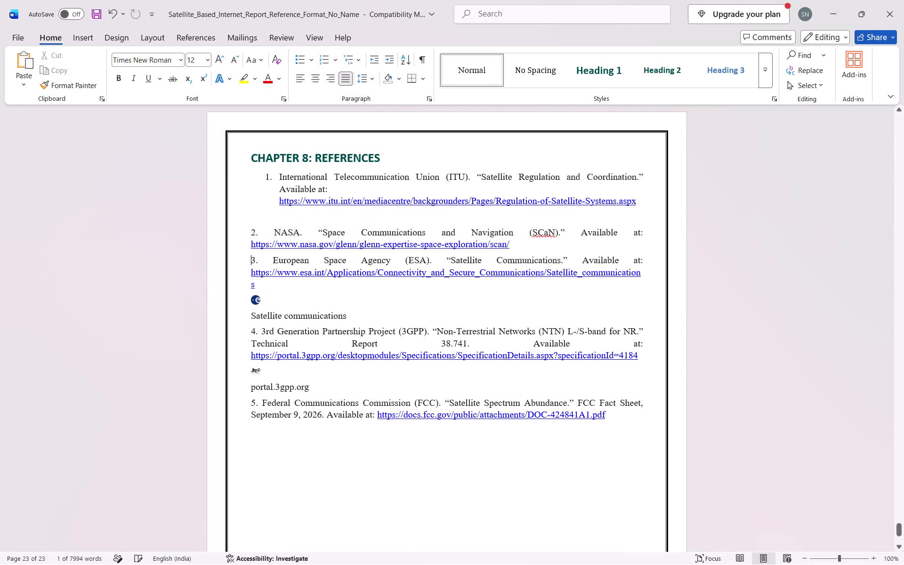
key(Return)
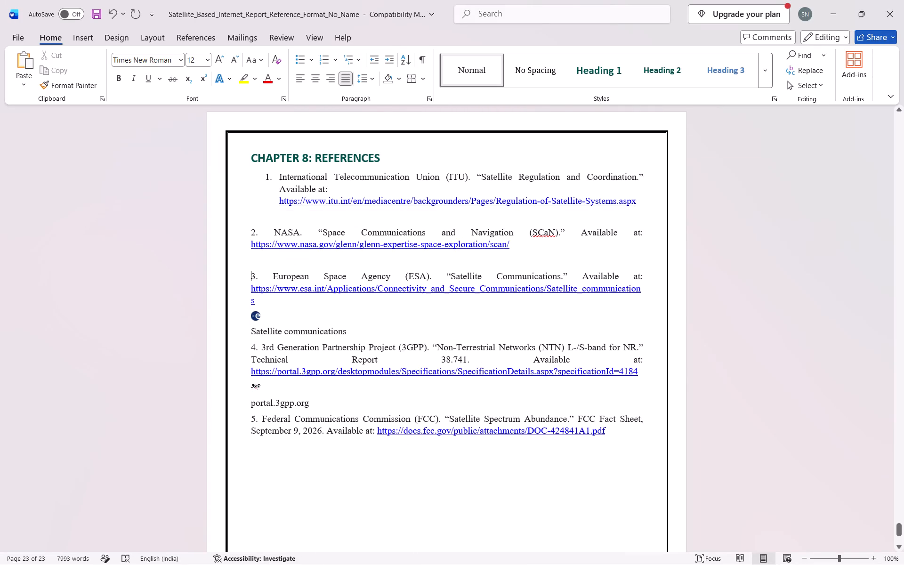
Indent the first lines of references 2 (NASA) and 3 (ESA) with four leading spaces each.
click(250, 233)
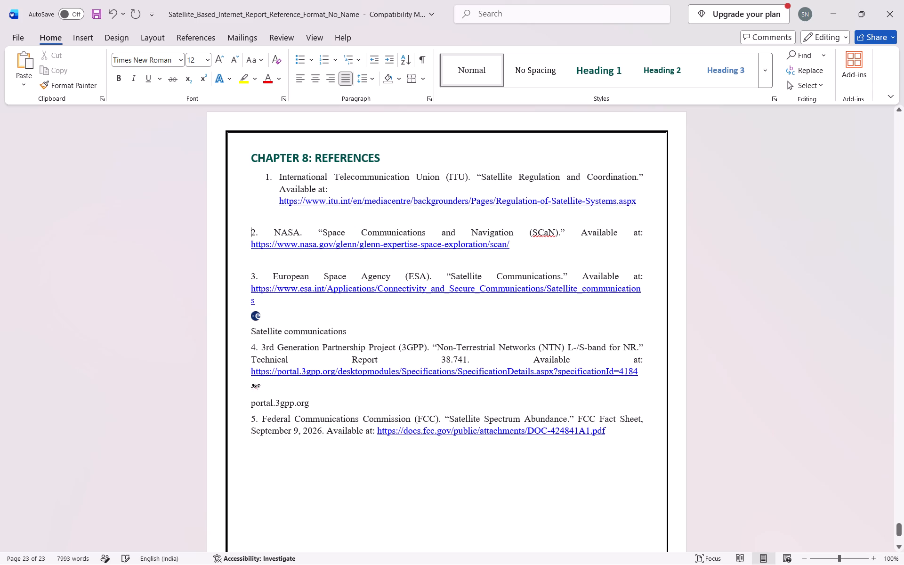
key(space)
key(space)
click(250, 233)
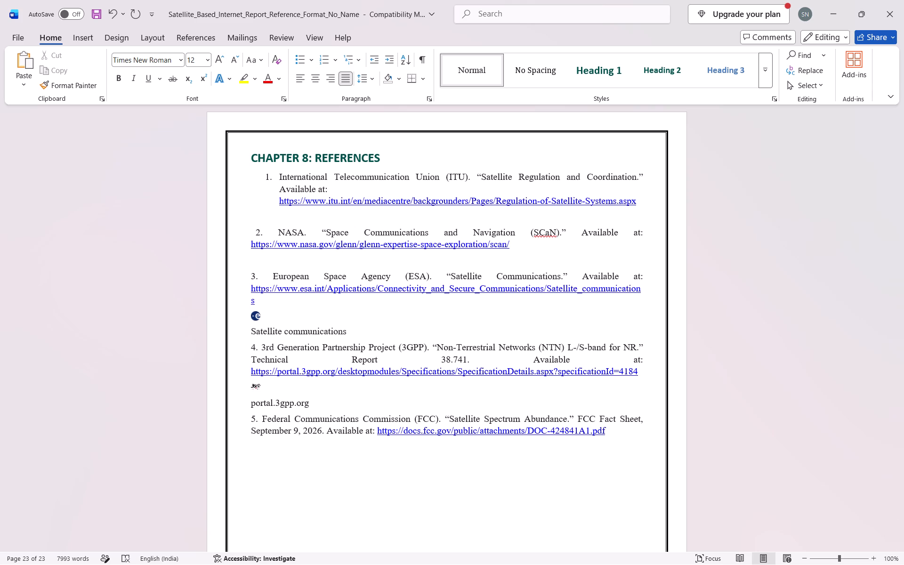
key(space)
key(space)
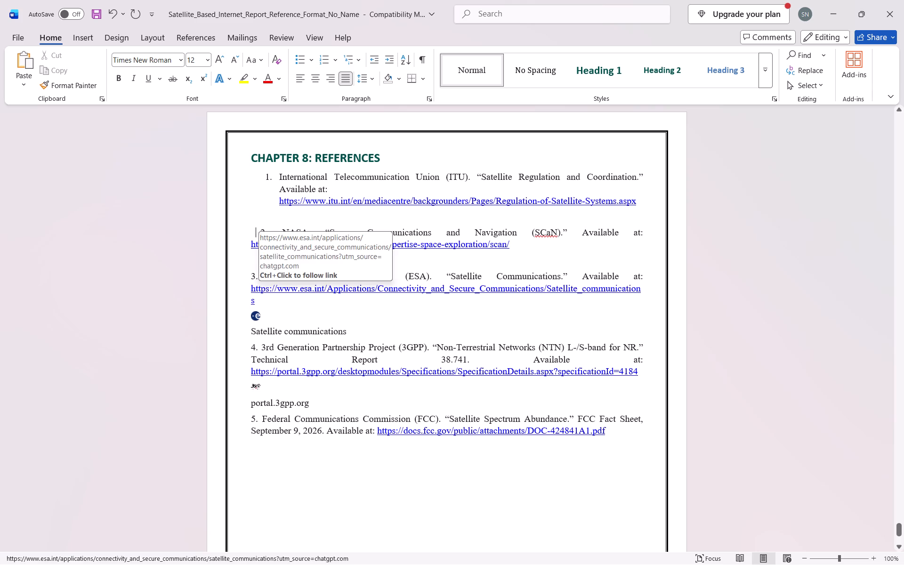
click(249, 279)
key(space)
key(space)
key(space)
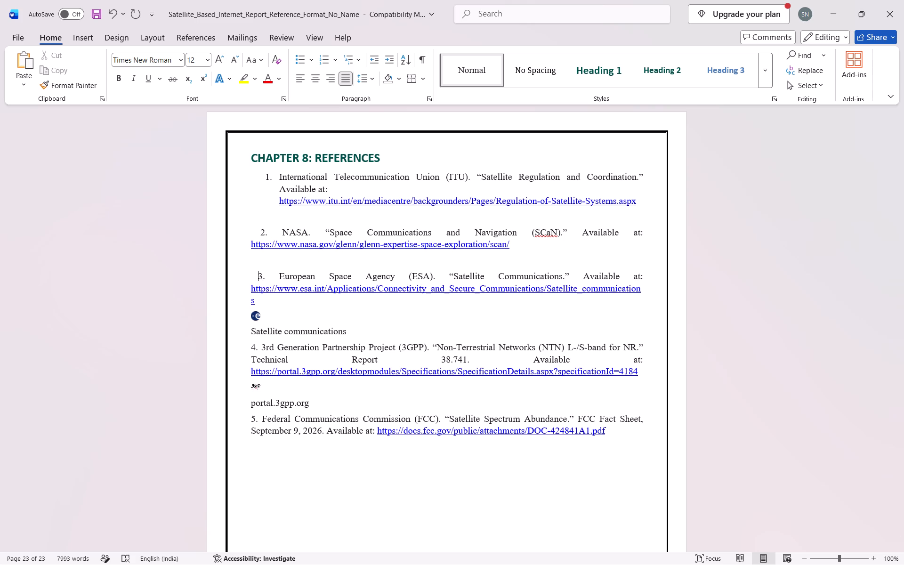
key(space)
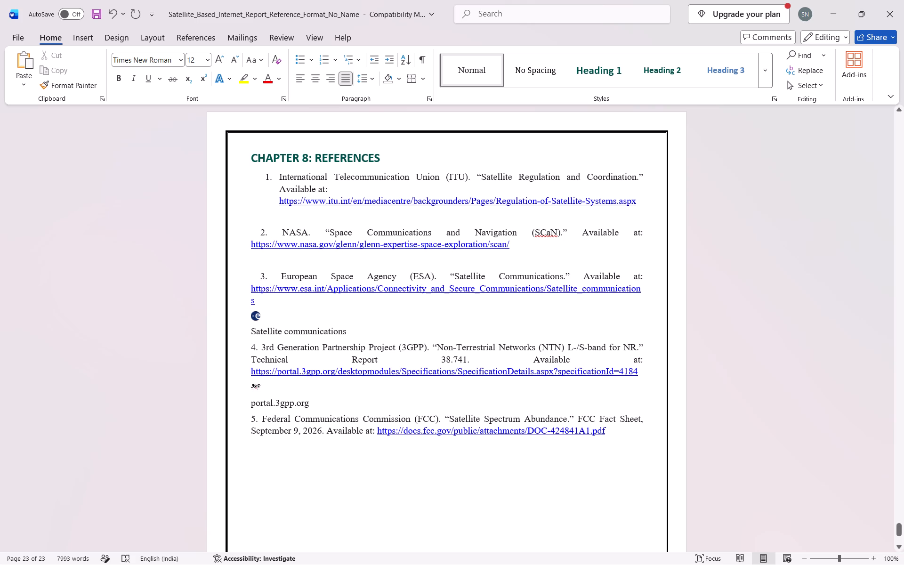
Delete the leftover ESA icon below the third reference.
click(258, 318)
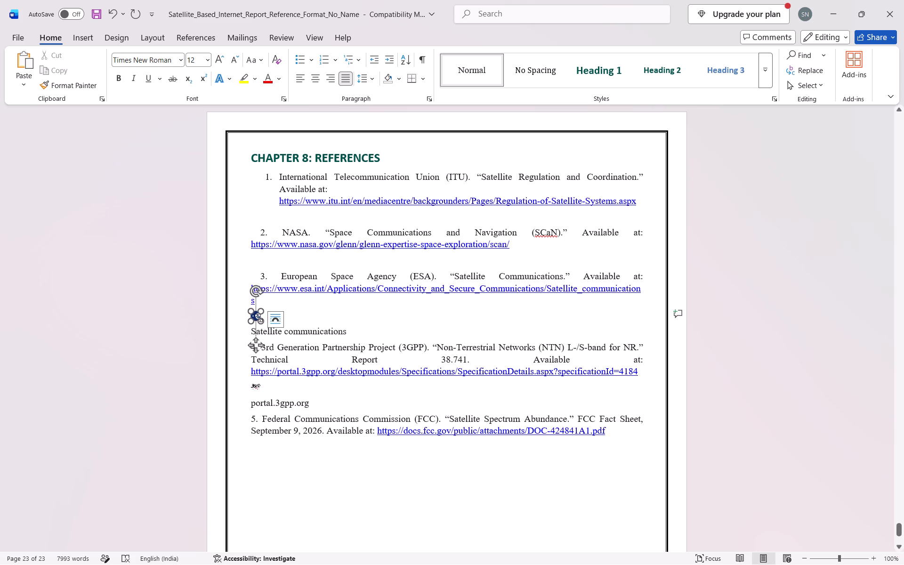
key(BackSpace)
Reduce the font size of the ESA web link, trying 11.9 and settling on 11.5.
drag(274, 301, 251, 299)
drag(251, 299, 247, 296)
click(196, 63)
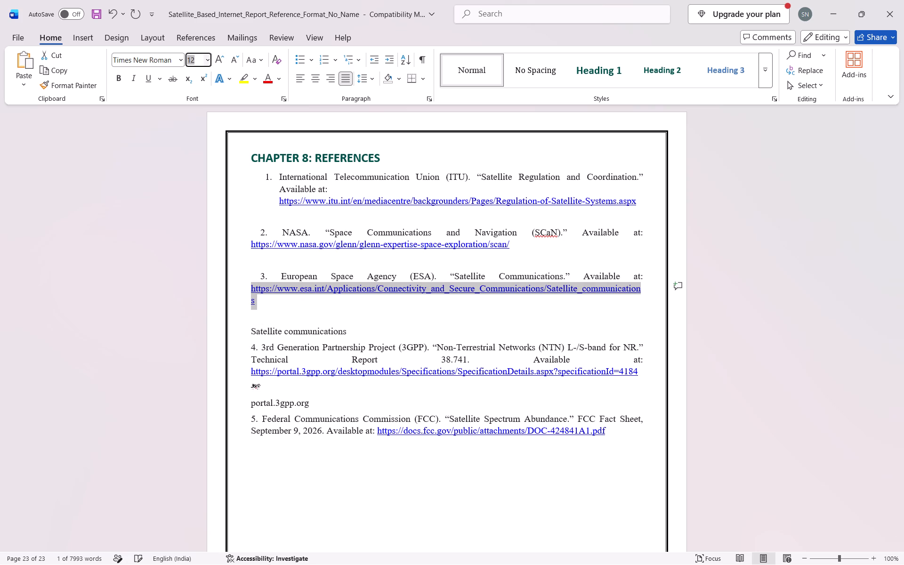
text(11.9)
key(Return)
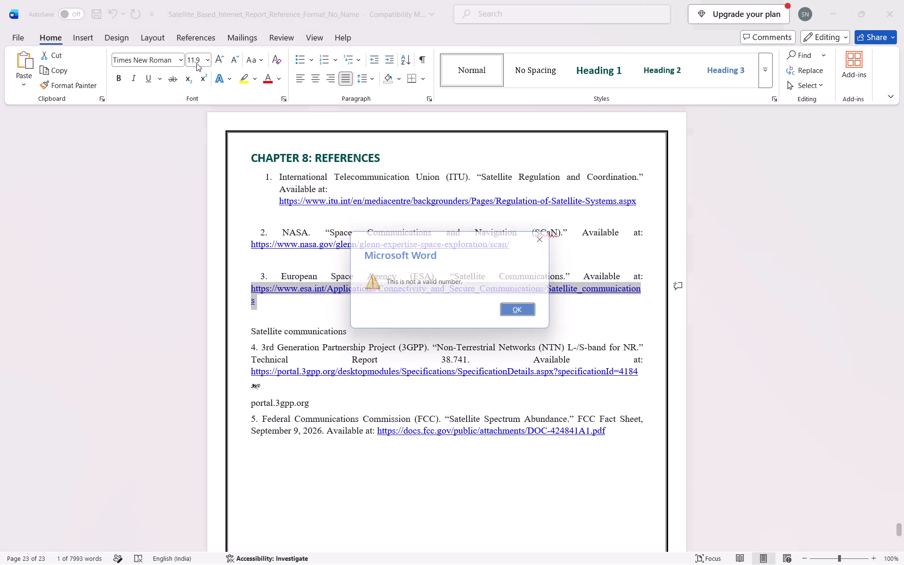
click(530, 314)
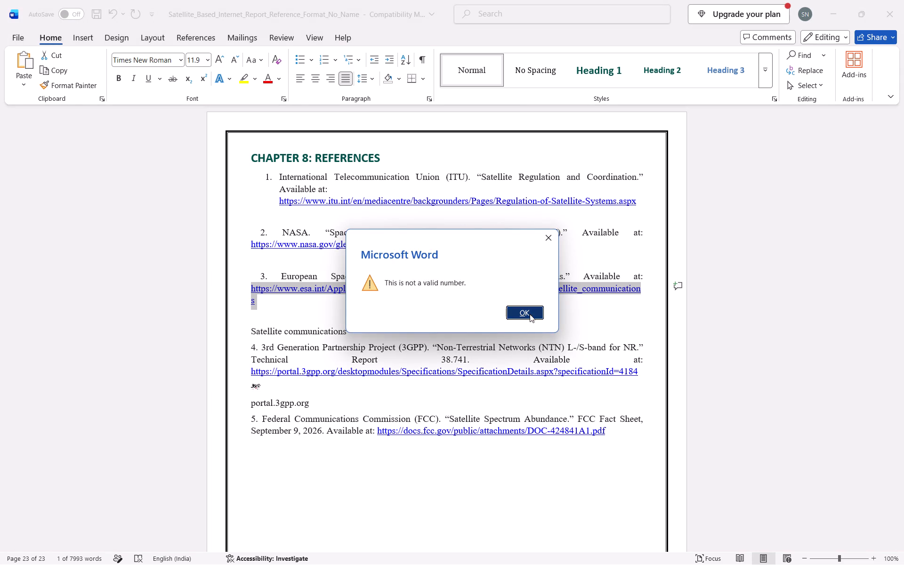
click(192, 61)
text(11.)
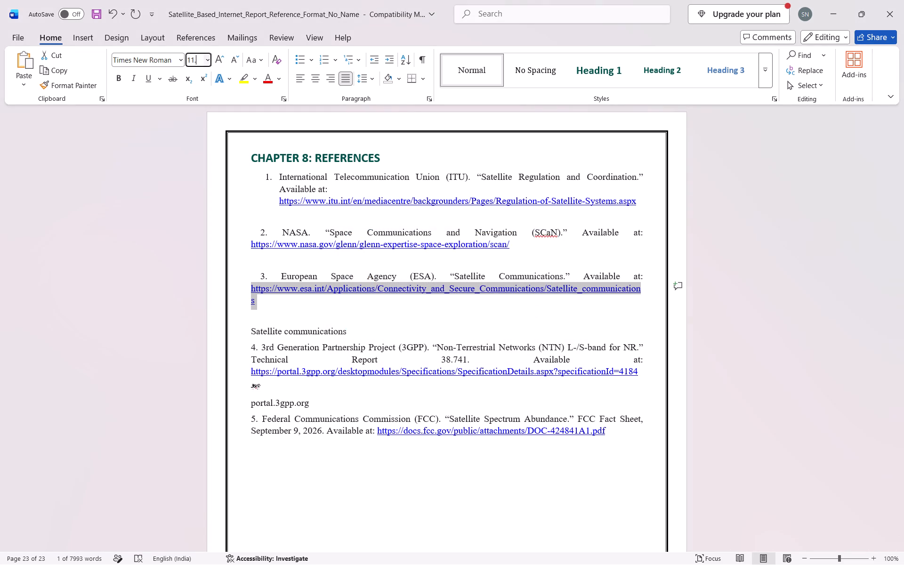
key(5)
key(Return)
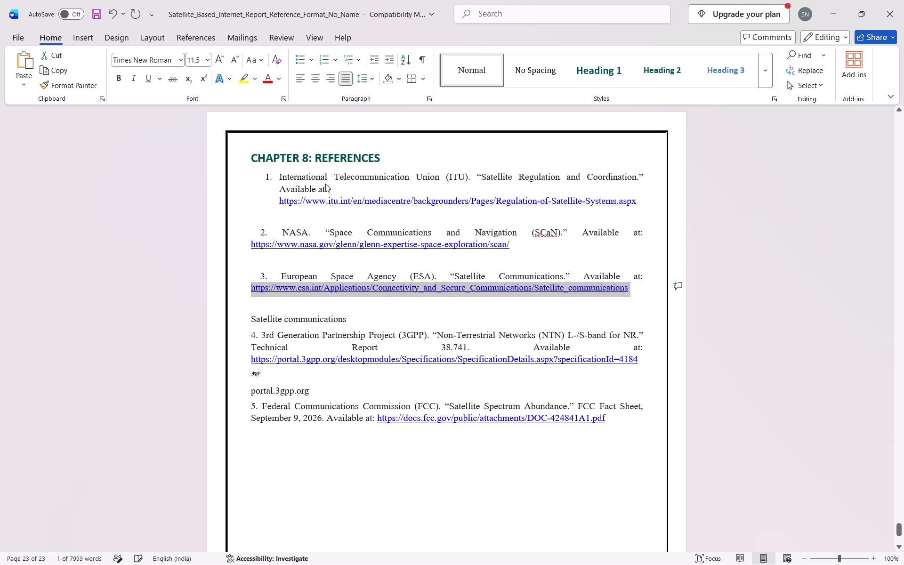
Delete the leftover "Satellite communications" label above the 3GPP reference.
click(365, 313)
drag(362, 317, 259, 316)
key(BackSpace)
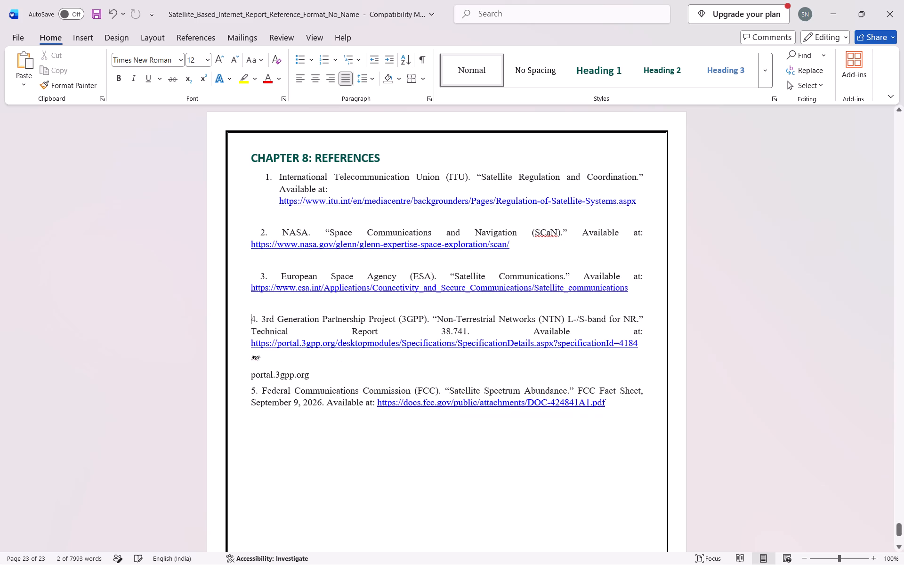
Left-align the 3GPP reference paragraph containing "Technical Report 38.741. Available at:".
drag(651, 333, 252, 333)
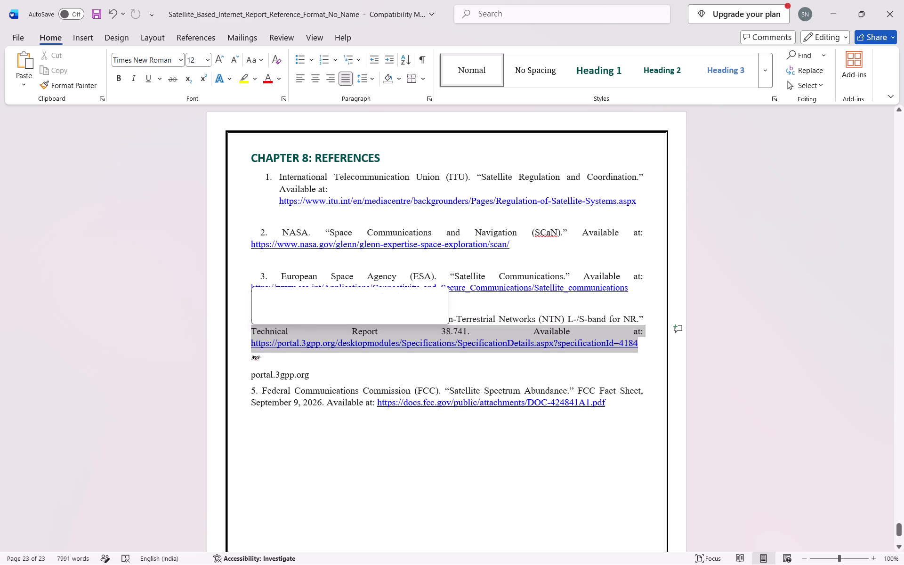
click(368, 373)
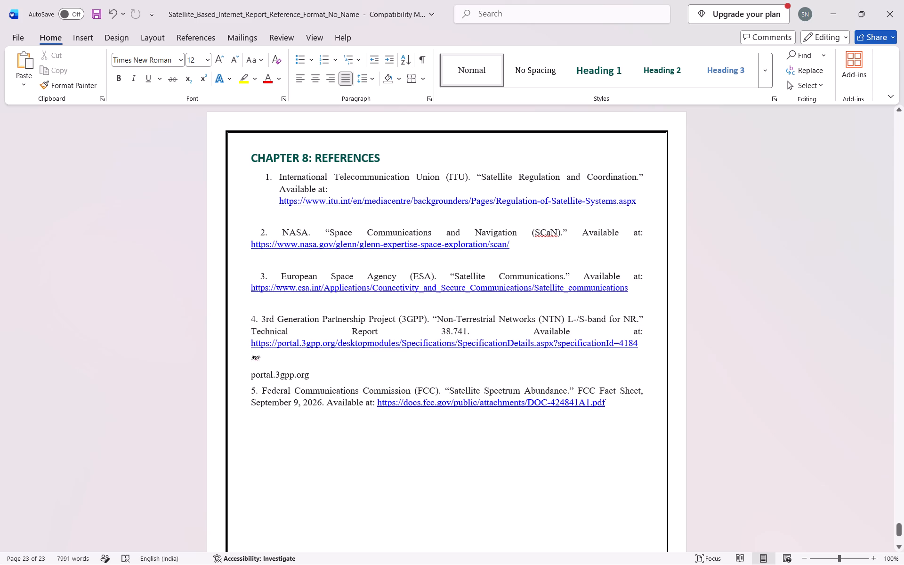
drag(646, 331, 232, 350)
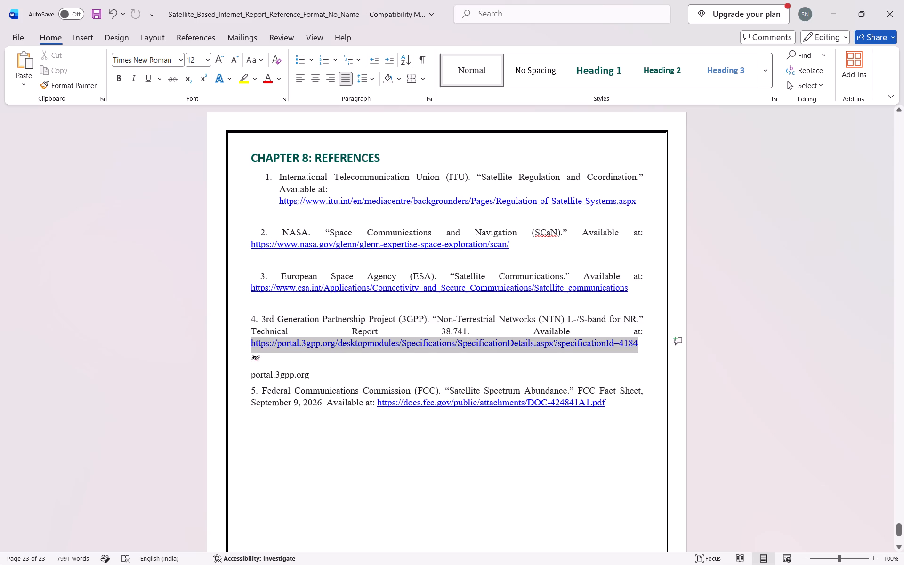
drag(232, 350, 233, 351)
click(237, 344)
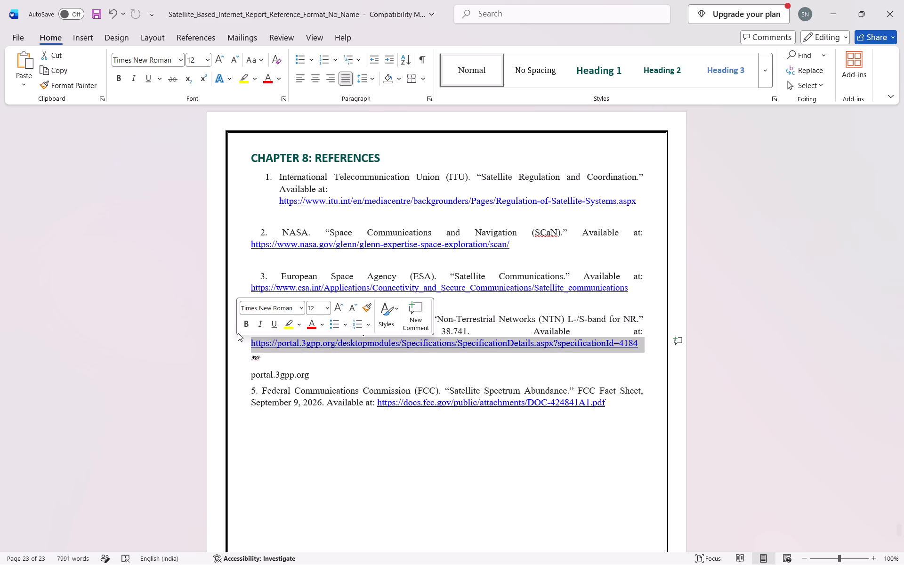
triple_click(228, 330)
click(228, 330)
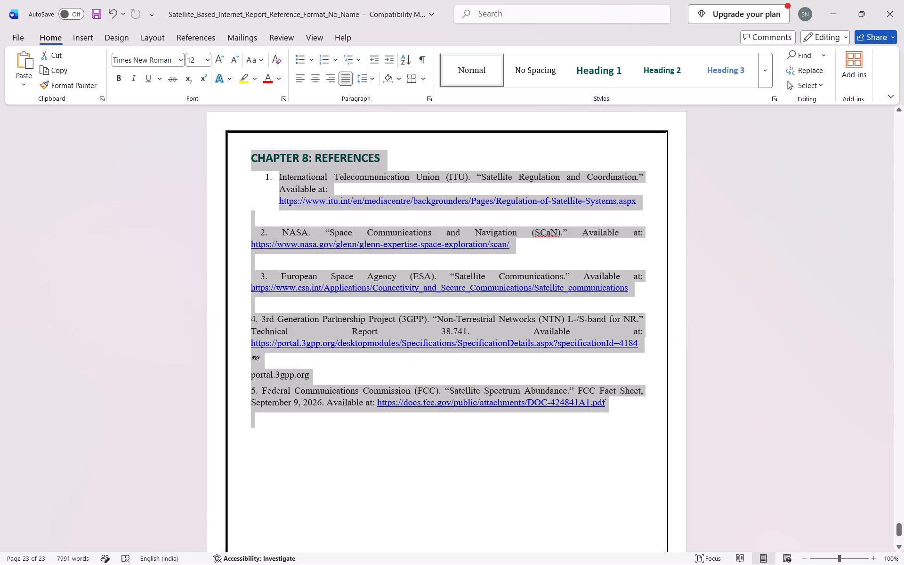
click(302, 79)
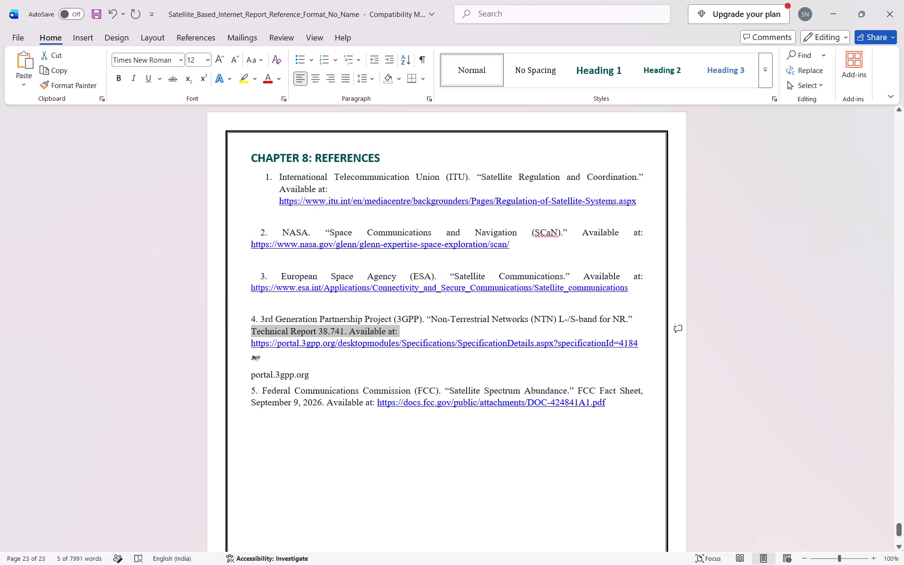
Delete the leftover 3GPP icon and the "portal.3gpp.org" label below the fourth reference.
click(253, 356)
key(BackSpace)
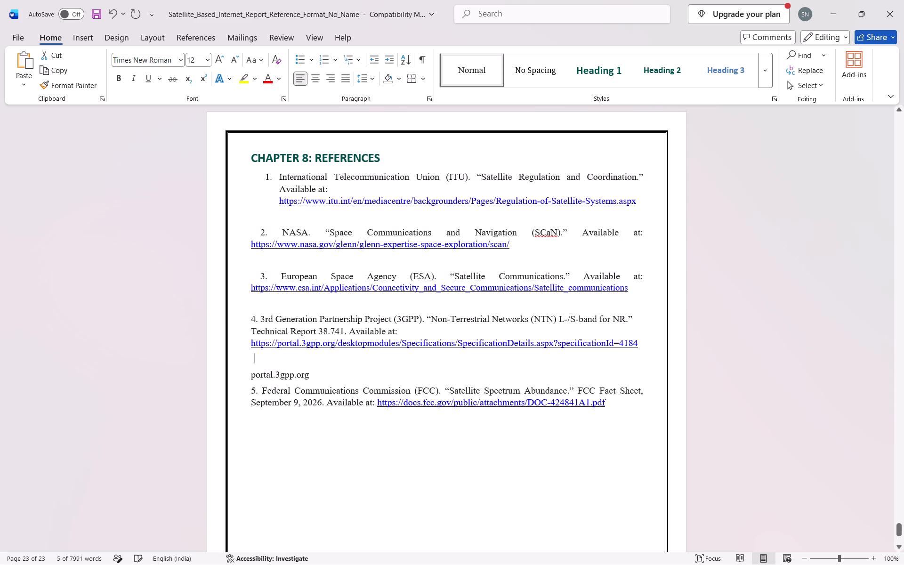
drag(325, 375, 233, 376)
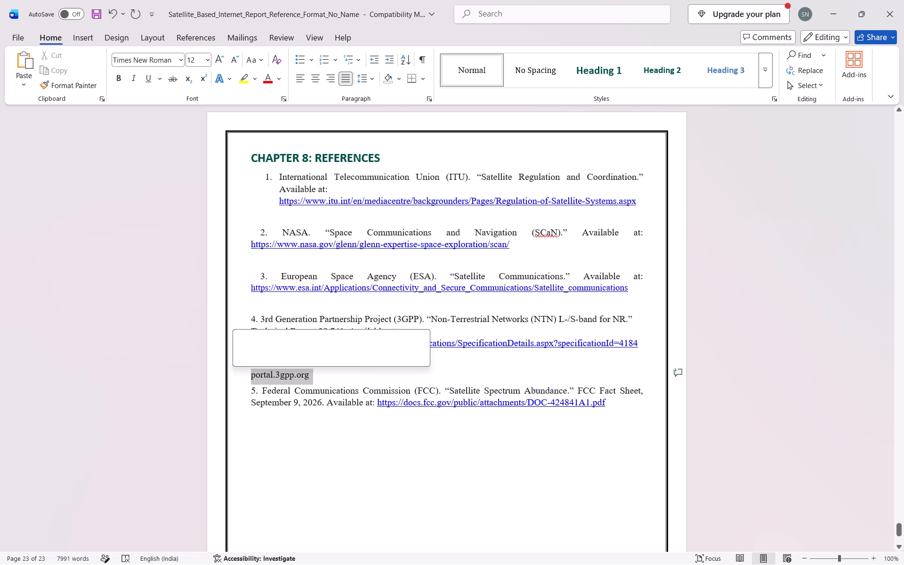
key(BackSpace)
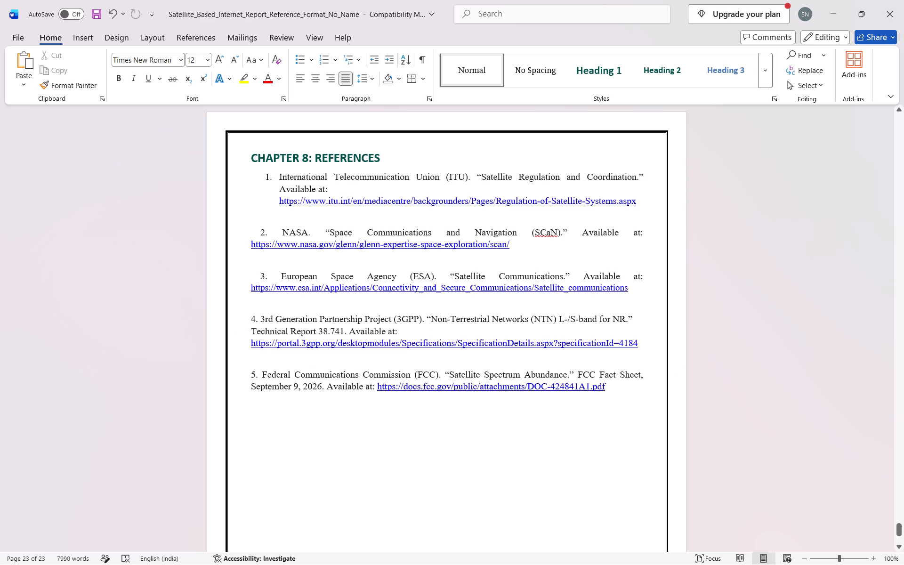
Move the FCC reference's web link to a line of its own below "Available at:".
click(373, 387)
key(Right)
key(Return)
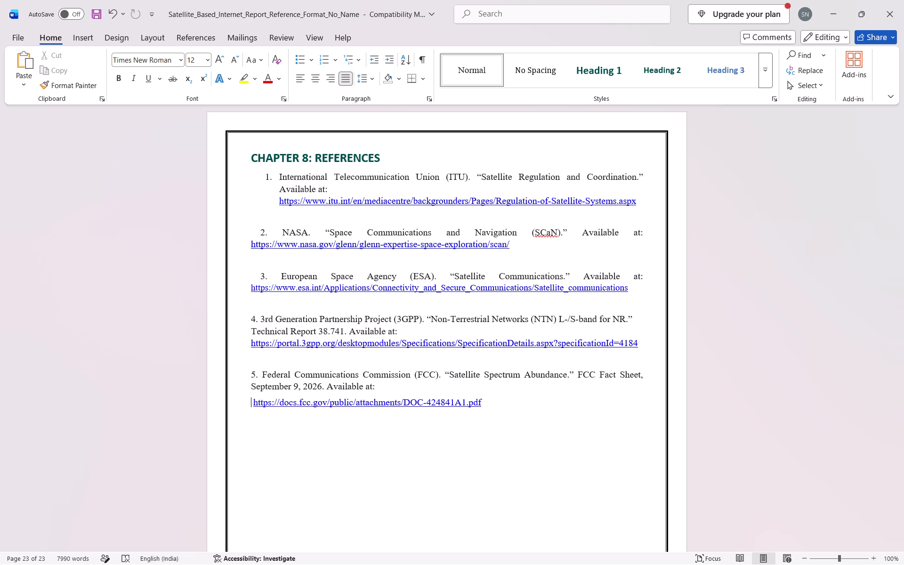
Indent the first lines of references 4 (3GPP) and 5 (FCC) with three leading spaces each.
scroll(373, 387, up, 1)
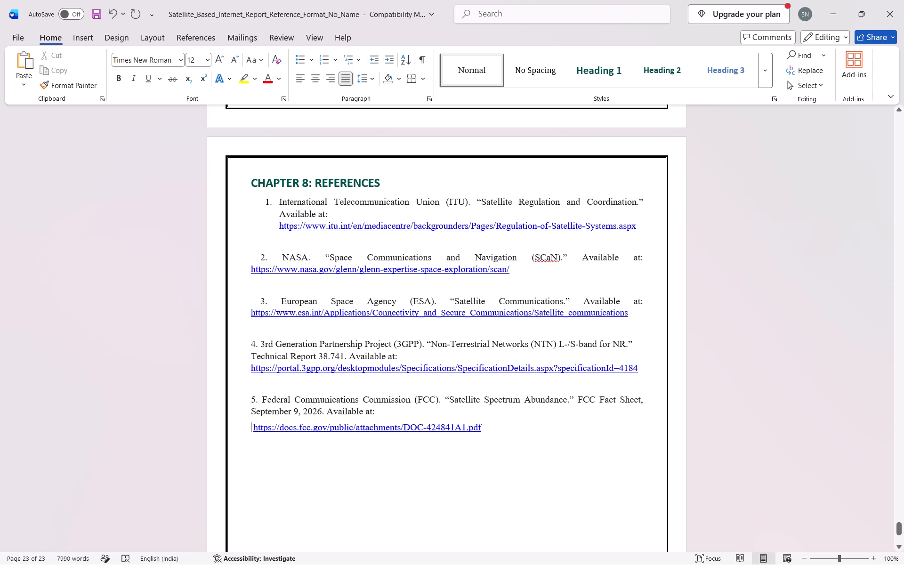
click(250, 345)
key(space)
key(space)
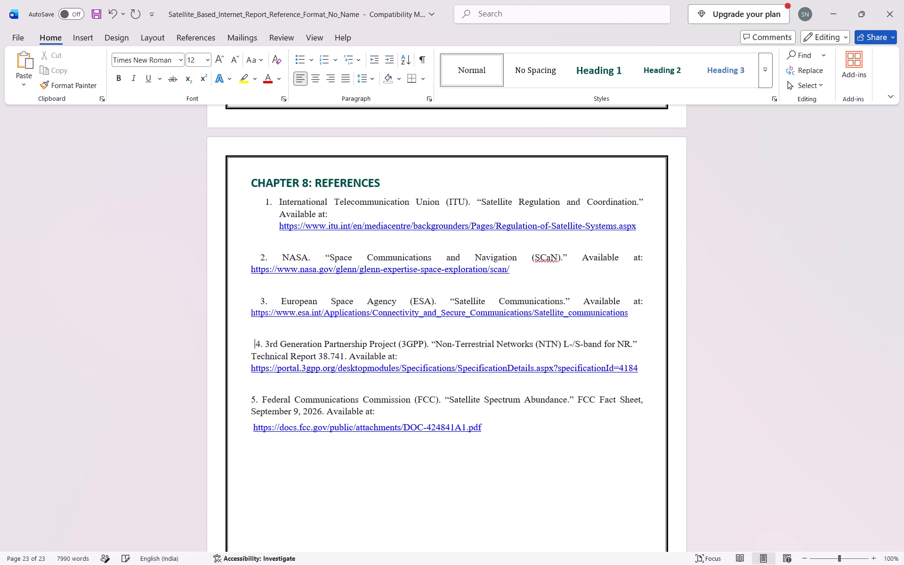
key(space)
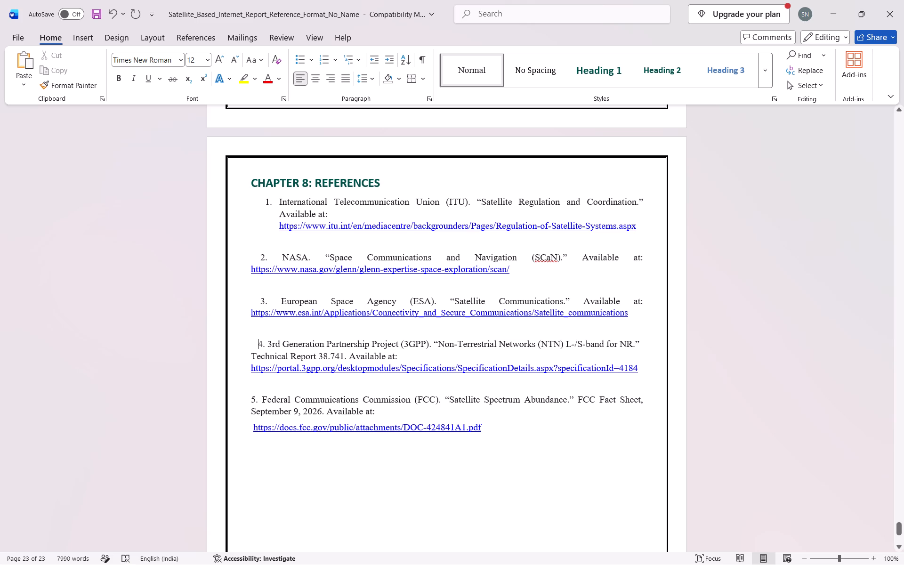
click(250, 406)
key(Up)
key(space)
key(space)
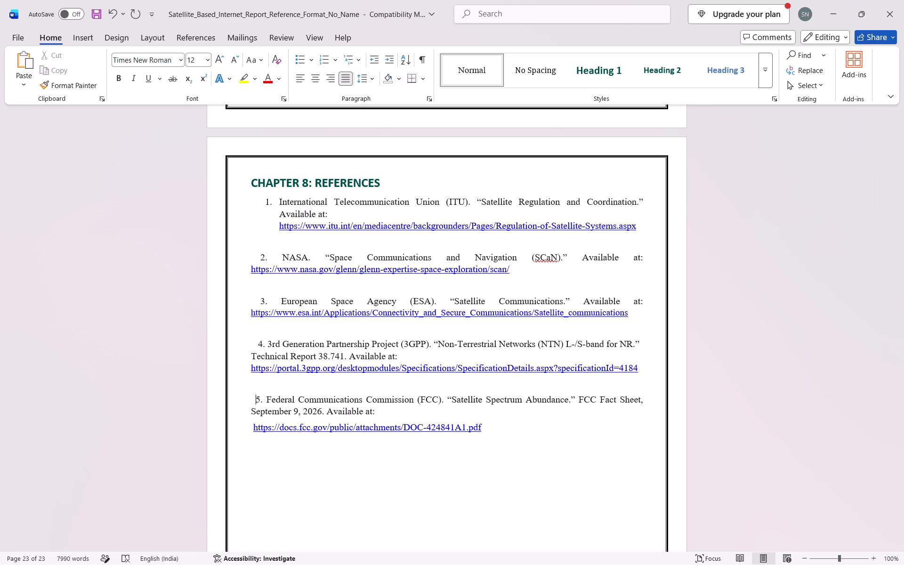
key(space)
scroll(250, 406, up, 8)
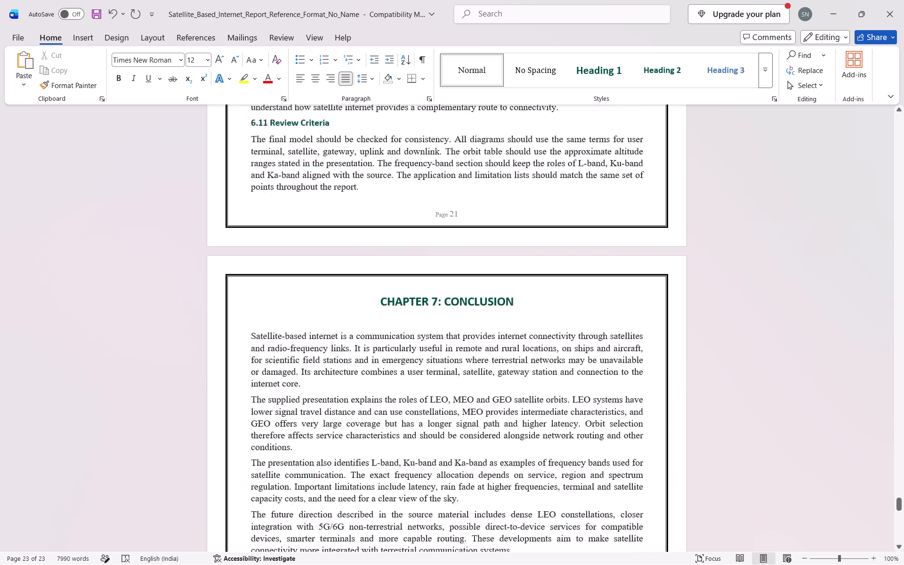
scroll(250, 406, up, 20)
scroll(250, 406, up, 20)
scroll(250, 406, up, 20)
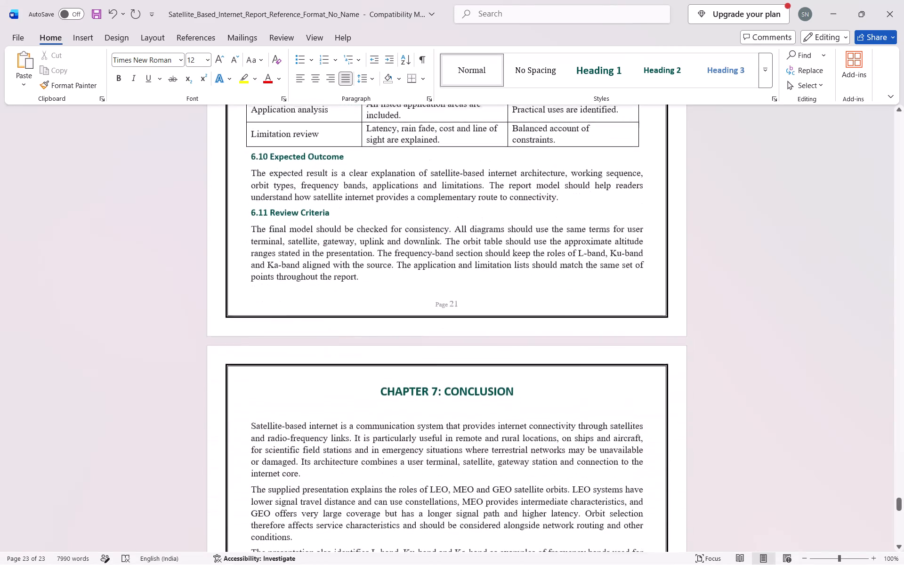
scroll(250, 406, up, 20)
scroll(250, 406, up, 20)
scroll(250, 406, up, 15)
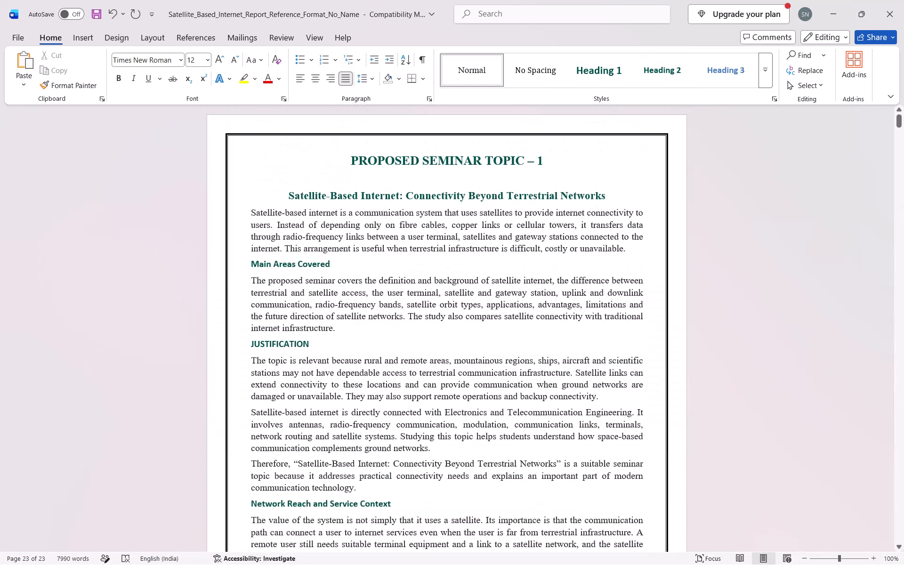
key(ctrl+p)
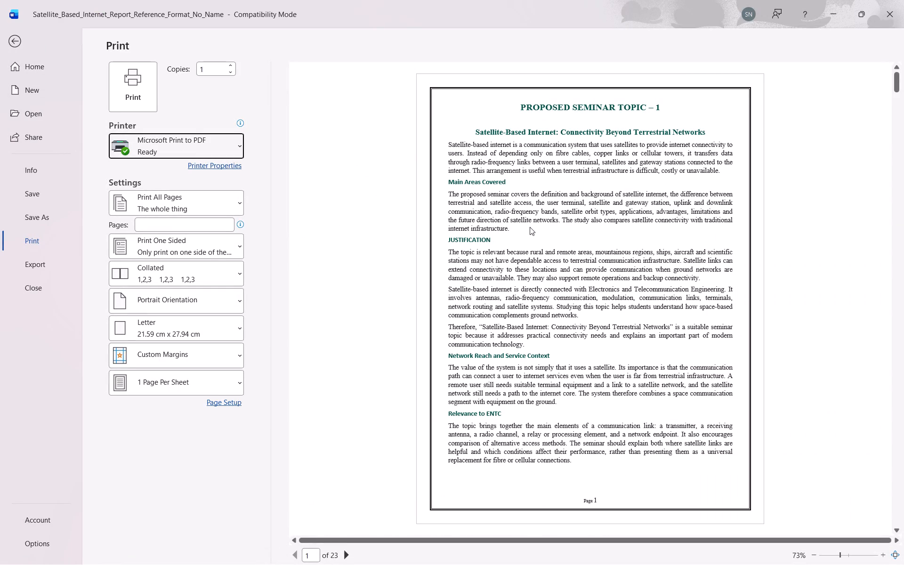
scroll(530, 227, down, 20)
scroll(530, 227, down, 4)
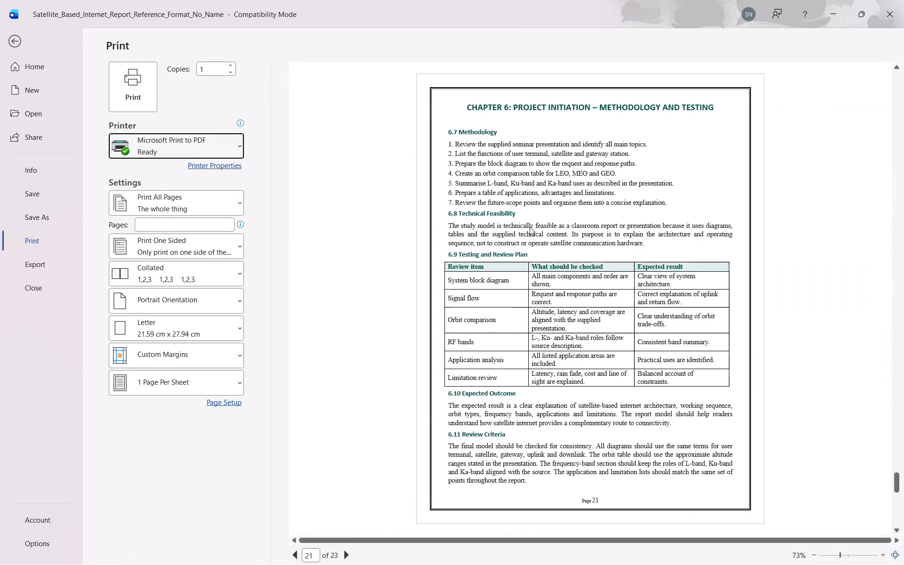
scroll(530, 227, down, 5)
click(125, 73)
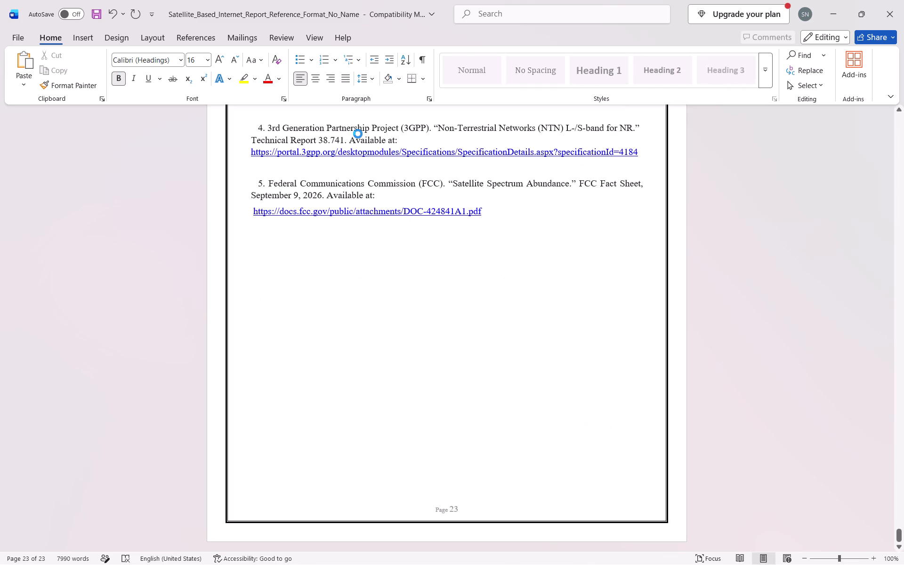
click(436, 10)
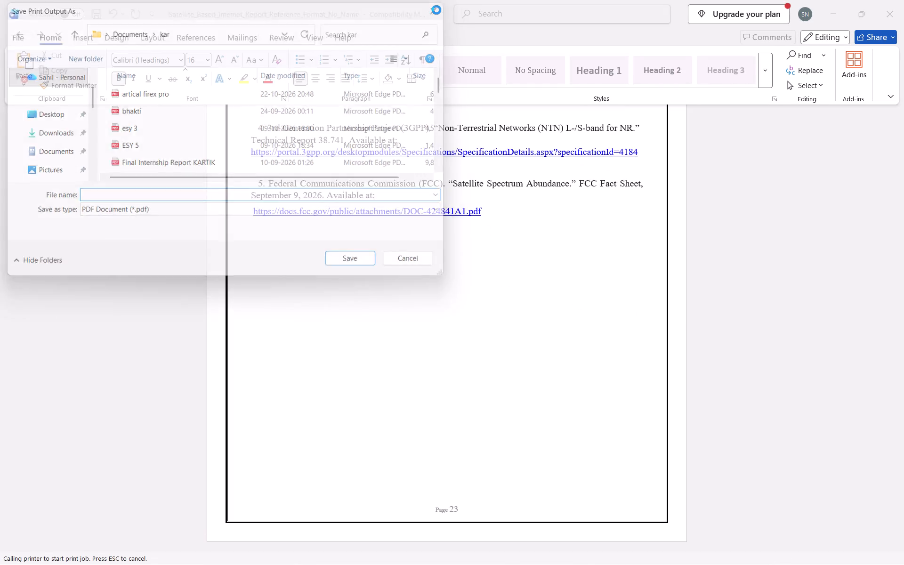
Centre the "CHAPTER 8: REFERENCES" heading and add an empty line between it and the first reference.
scroll(416, 189, up, 2)
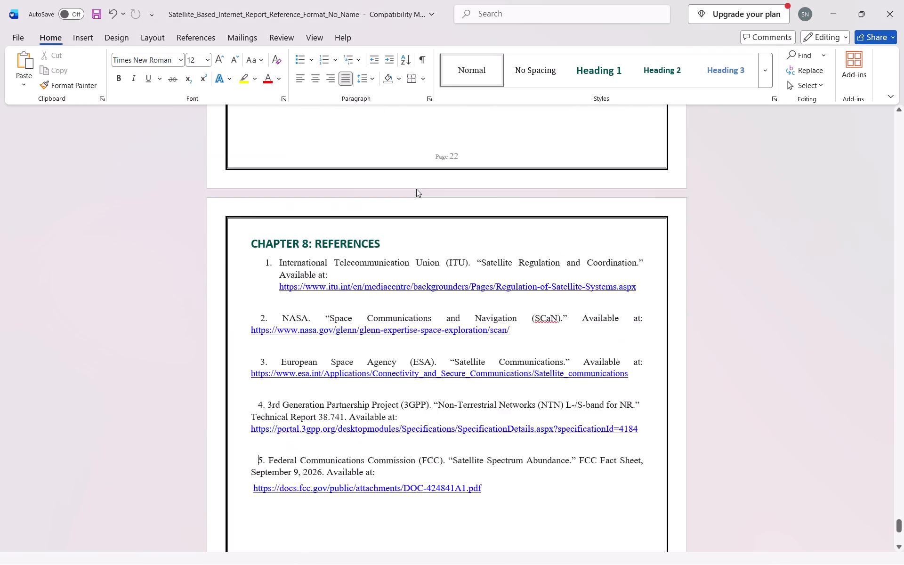
scroll(416, 189, up, 1)
click(318, 336)
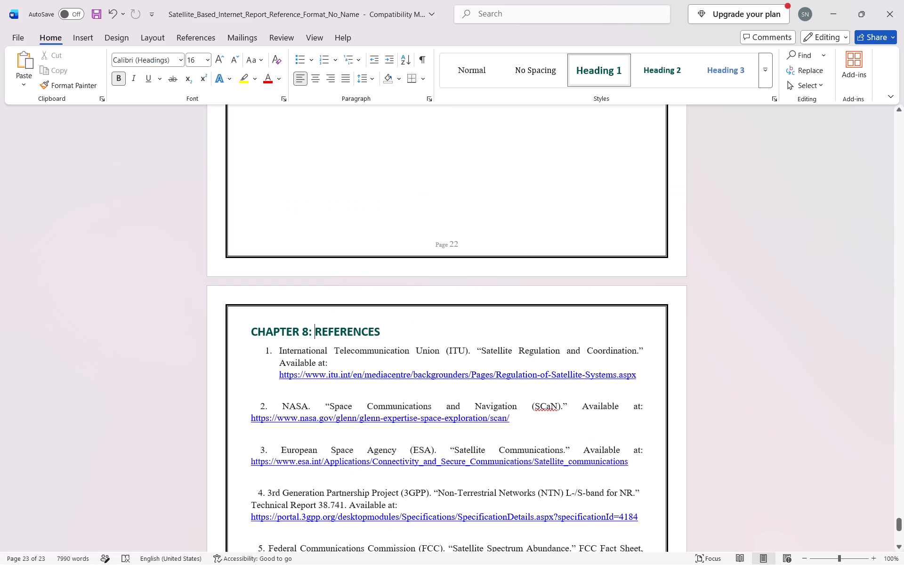
click(311, 84)
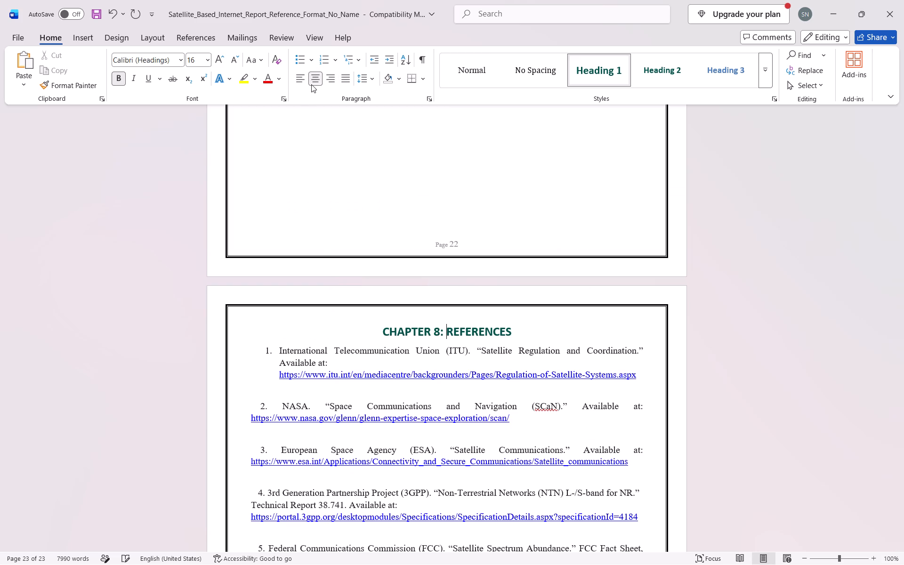
click(513, 331)
key(Return)
Print all pages of the report with Microsoft Print to PDF, naming the output file "sahil spi" in the kar folder.
key(ctrl+p)
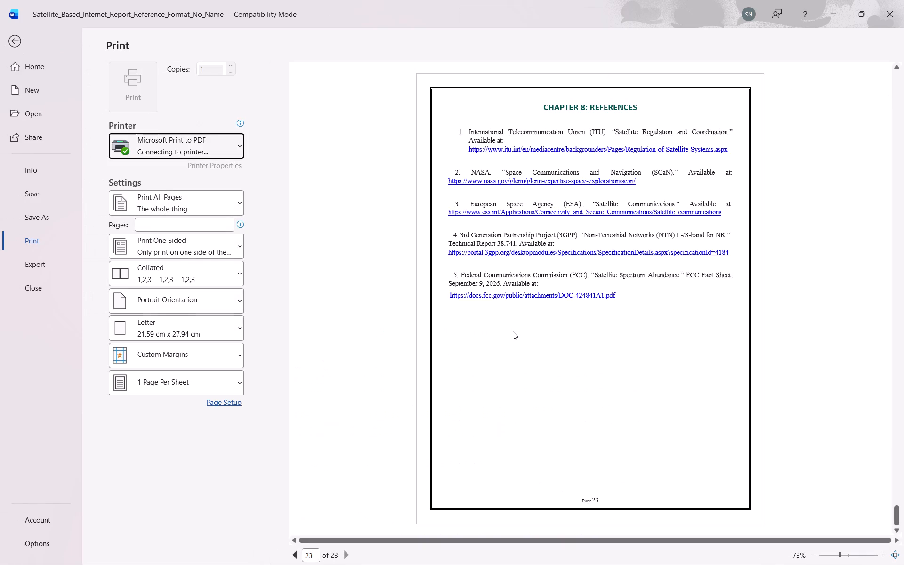
click(140, 80)
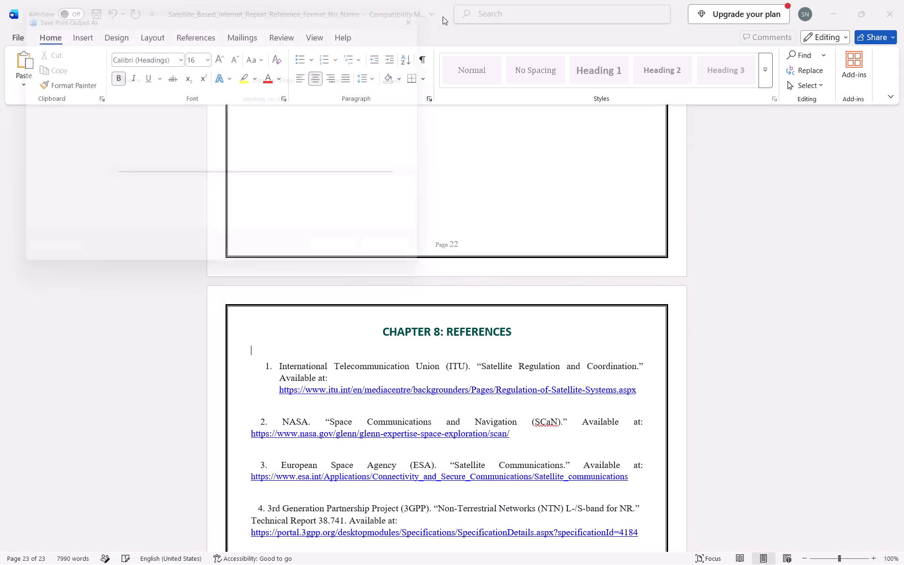
text(sahil)
key(space)
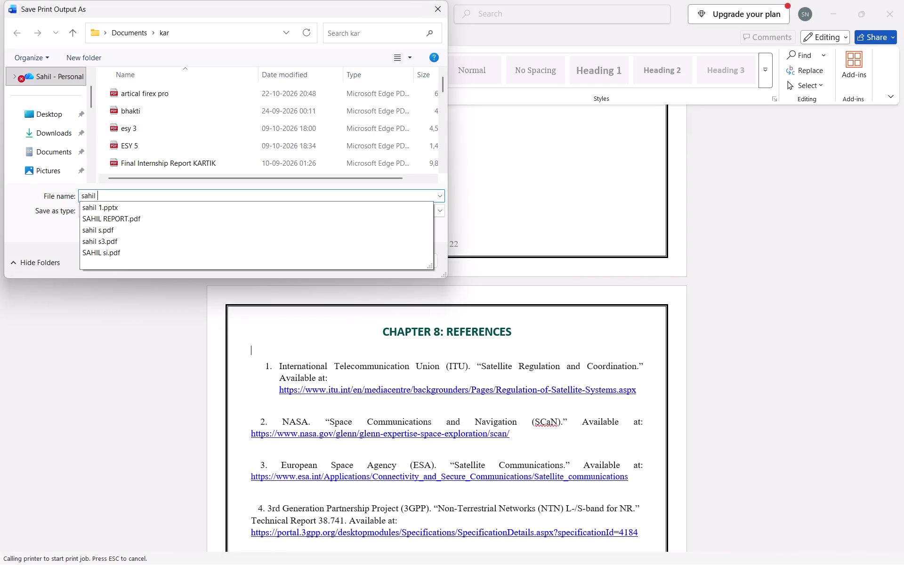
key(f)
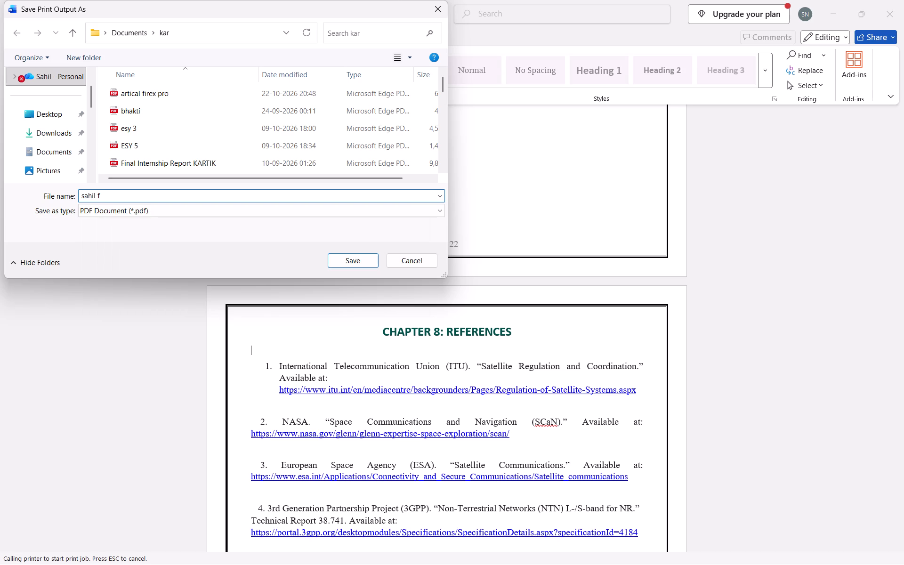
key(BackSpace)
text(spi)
Save the report's PDF print output in the kar folder under the entered file name.
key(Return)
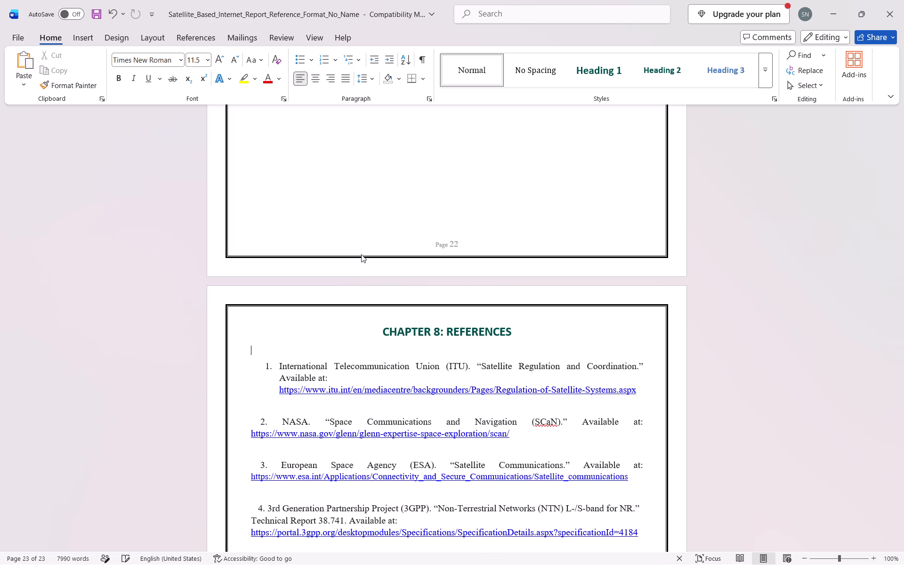
Save the Satellite_Based_Internet_Report_Reference_Format_No_Name document and close it.
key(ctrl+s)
click(891, 15)
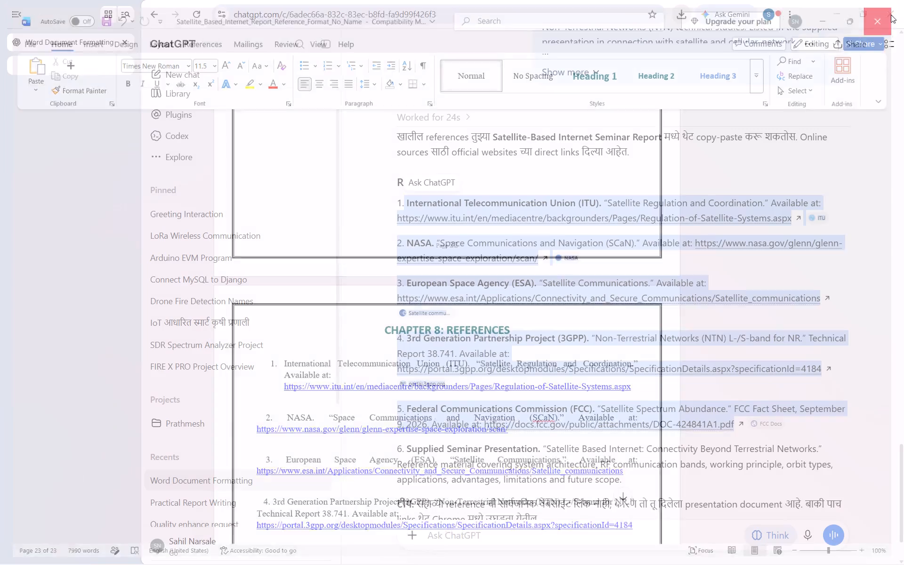
Close the browser window showing the ChatGPT conversation with the references.
click(890, 13)
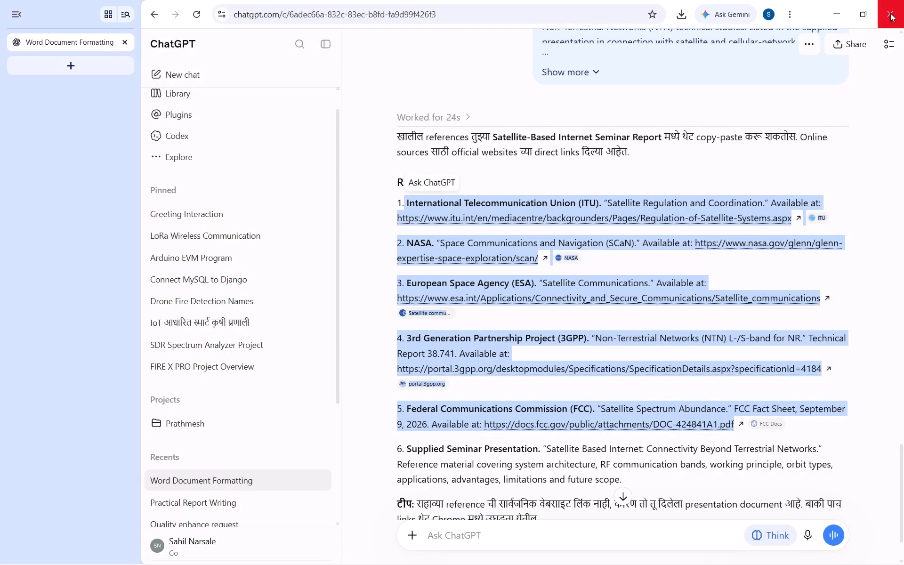
Close the older 23-page Satellite-Based Internet seminar report, discarding its unsaved changes.
click(890, 13)
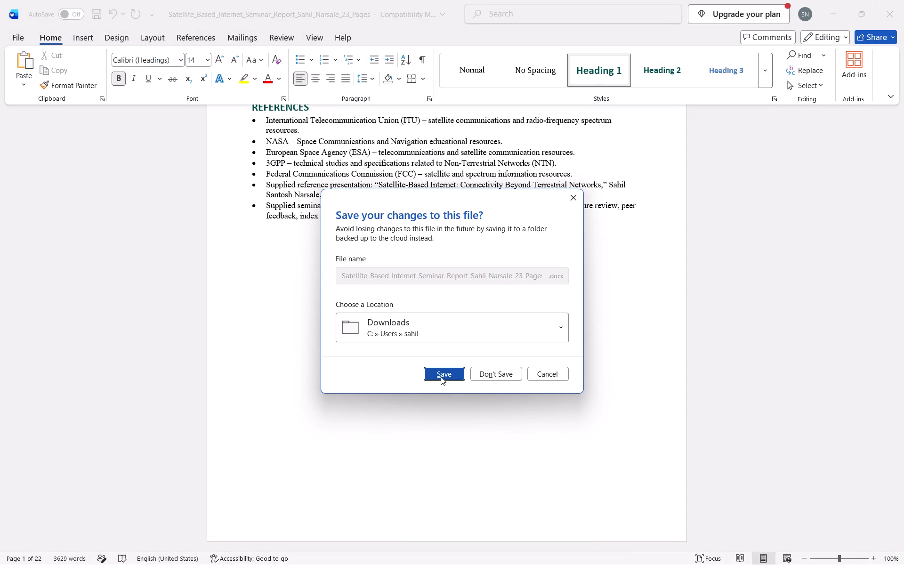
click(495, 374)
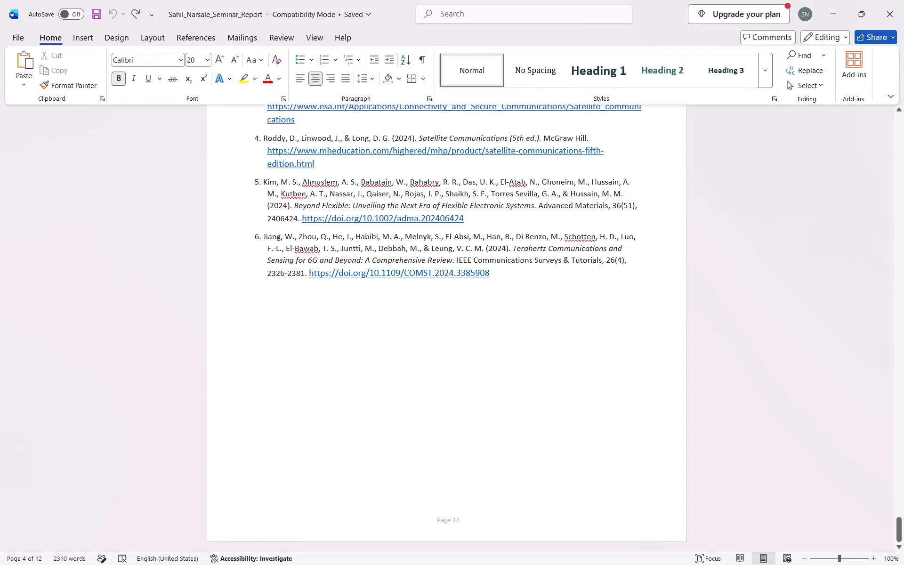